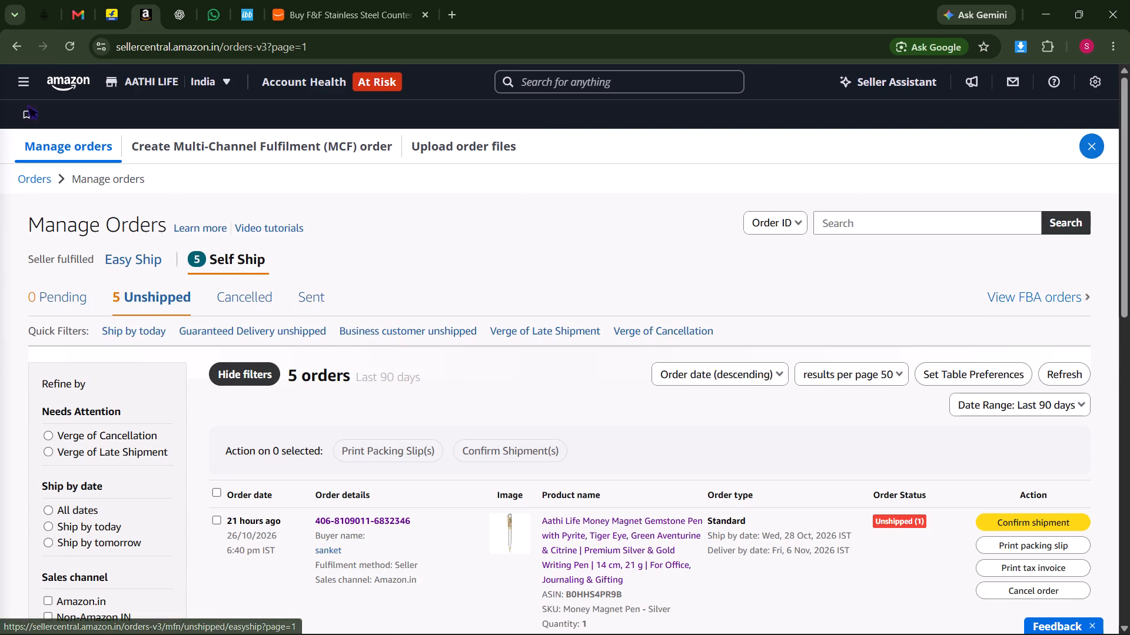
# Open the Manage All Inventory page in Seller Central.
pyautogui.click(30, 85)
pyautogui.click(26, 76)
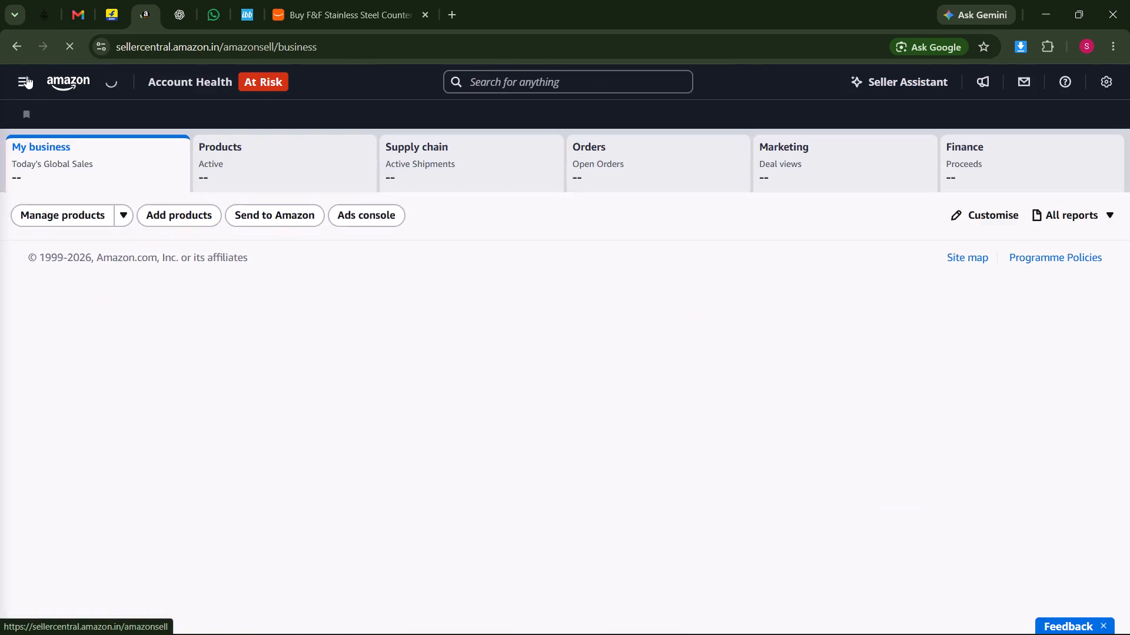
pyautogui.click(80, 224)
pyautogui.click(84, 279)
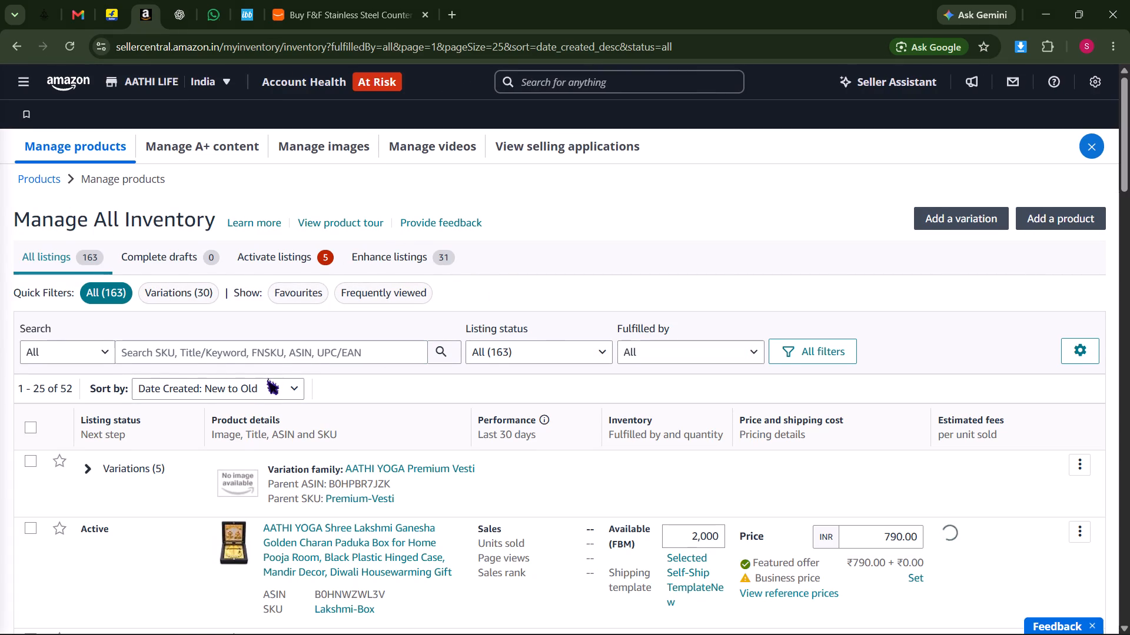
# Expand the AATHI YOGA Premium Vesti variation family and open image management for the Premium-Vesti-Black listing.
pyautogui.scroll(-2, 143, 388)
pyautogui.click(88, 321)
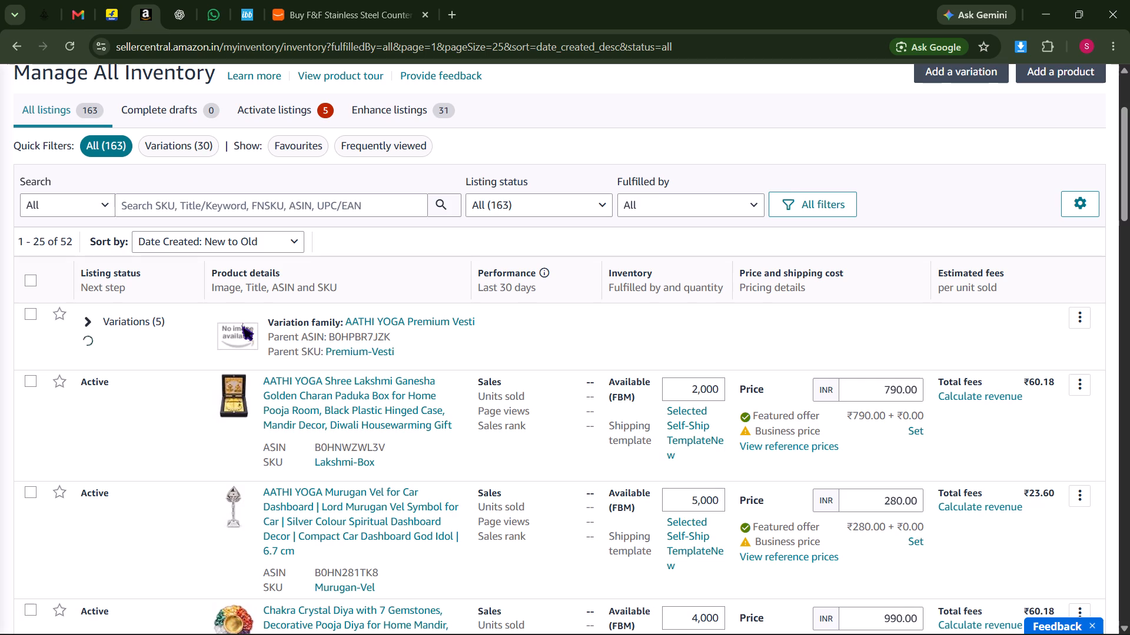
pyautogui.scroll(-5, 227, 175)
pyautogui.scroll(2, 234, 177)
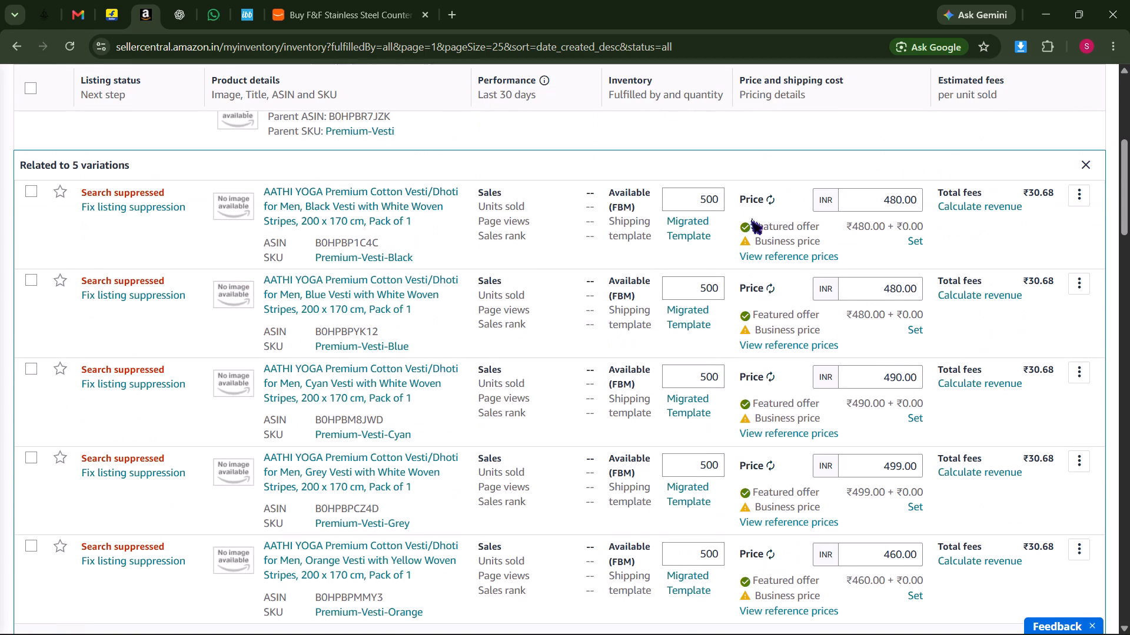
pyautogui.click(1072, 186)
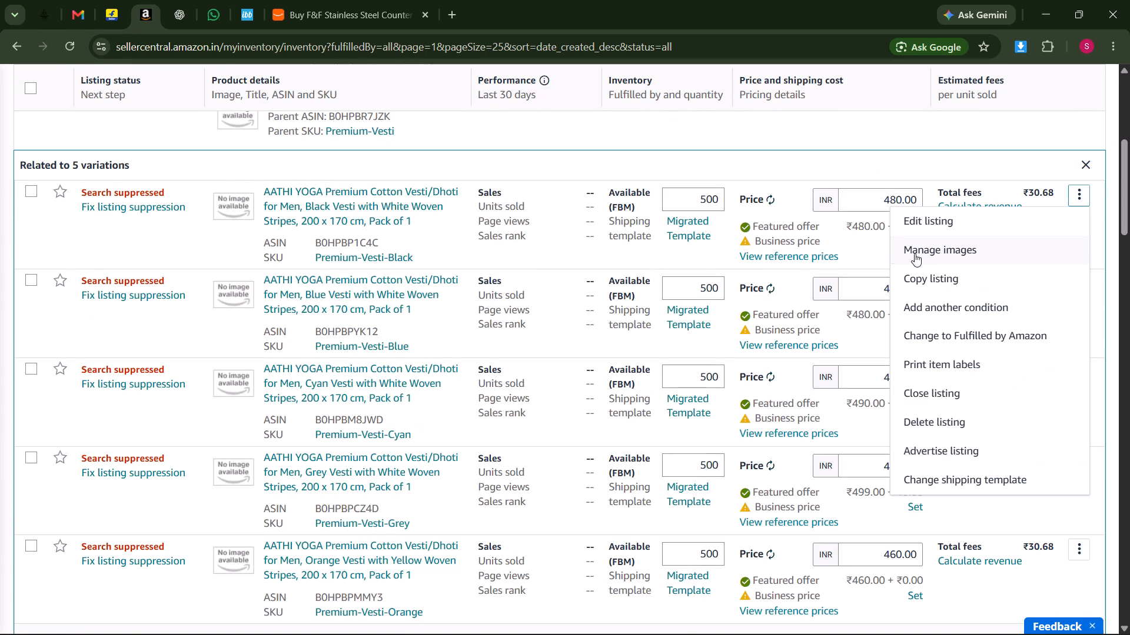
pyautogui.click(915, 253)
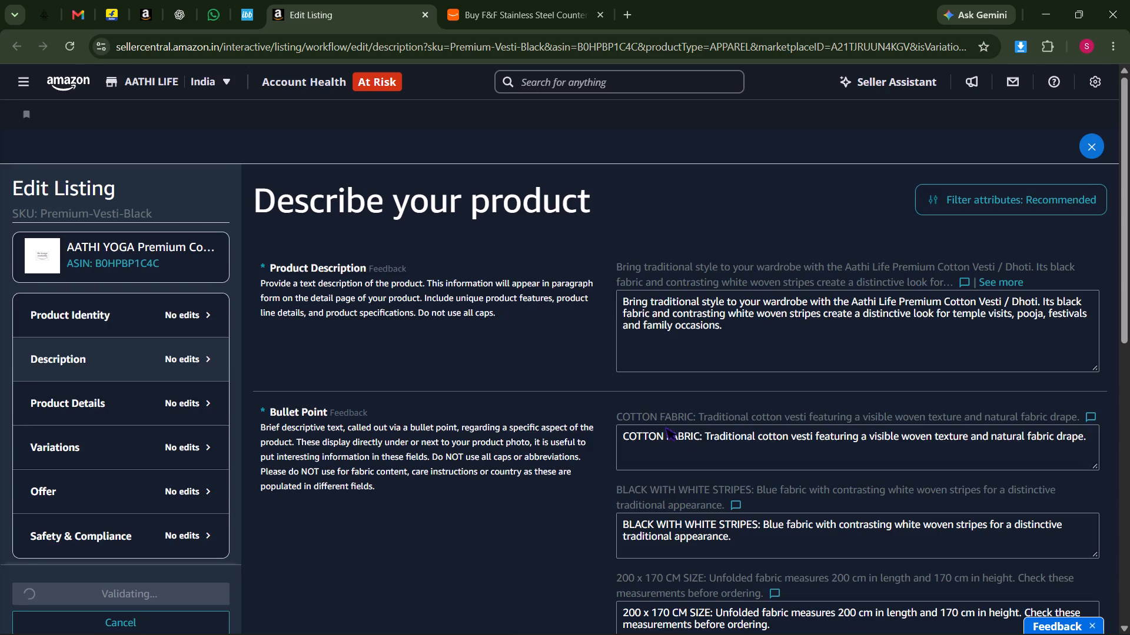
# Replace the main image with "Black cotton dhoti with silver woven borders" from Downloads, moving it to first place and removing the old image.
pyautogui.scroll(-14, 748, 449)
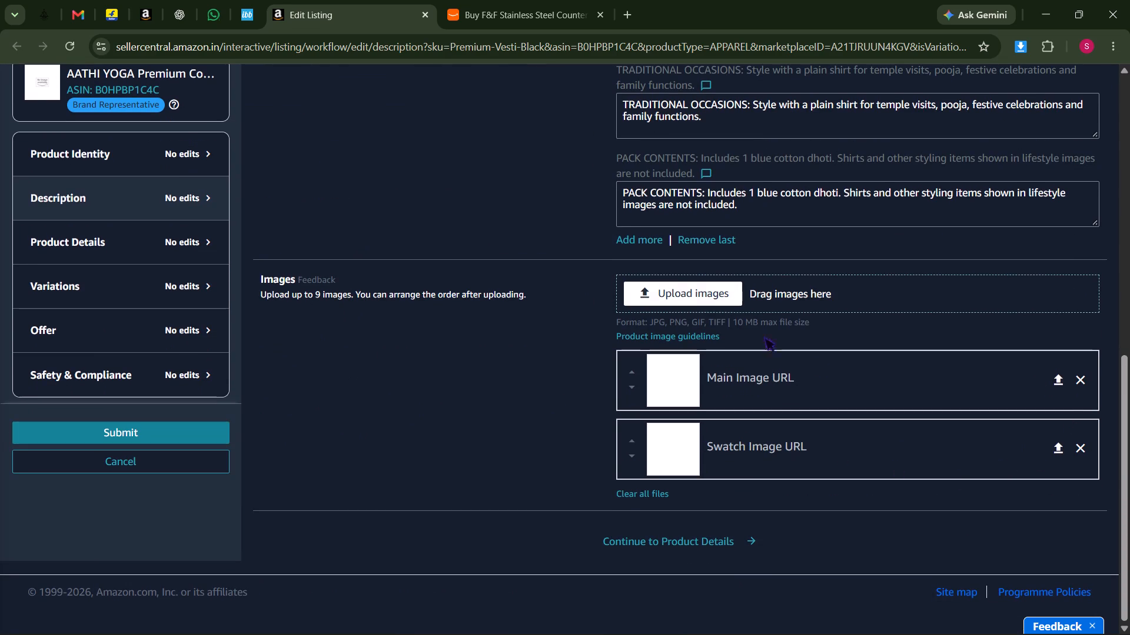
pyautogui.click(1001, 632)
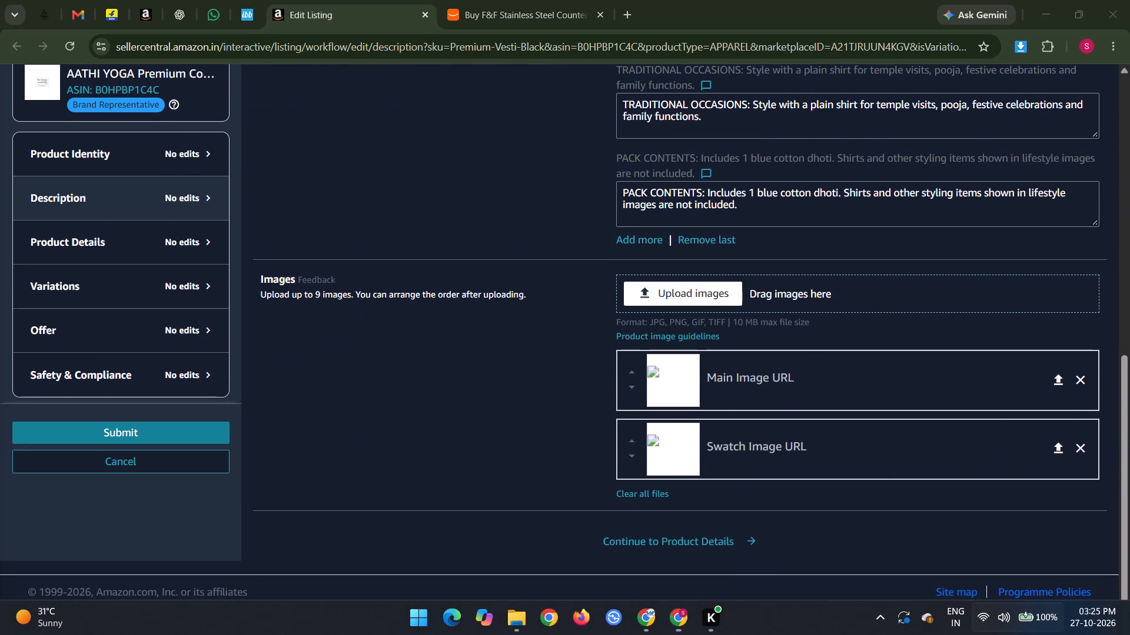
pyautogui.click(524, 380)
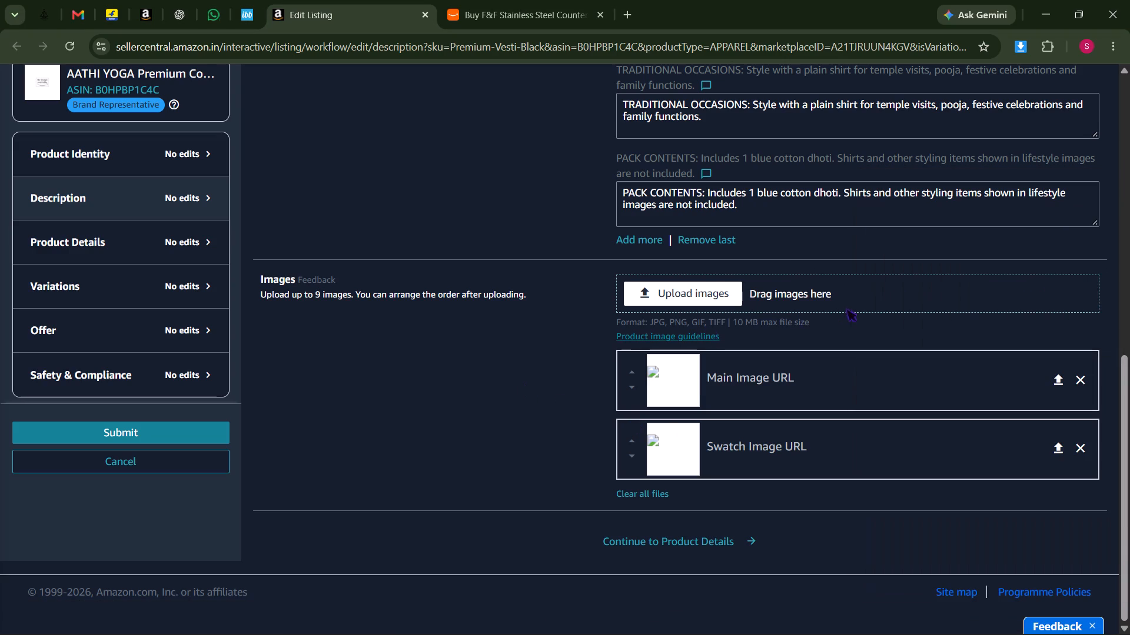
pyautogui.click(716, 292)
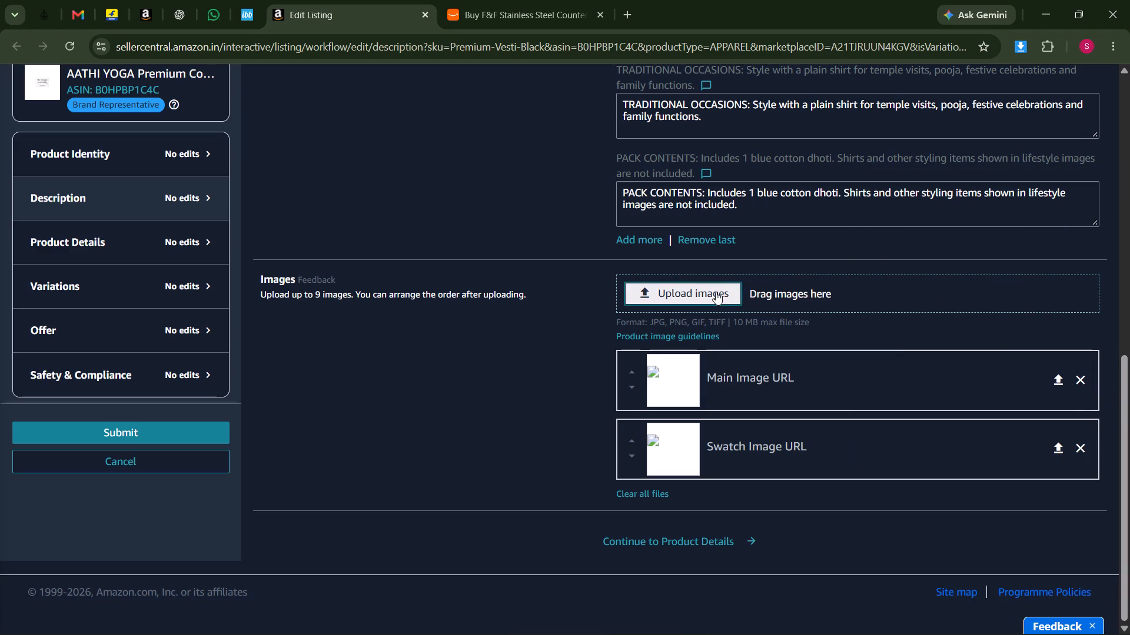
pyautogui.scroll(1, 355, 166)
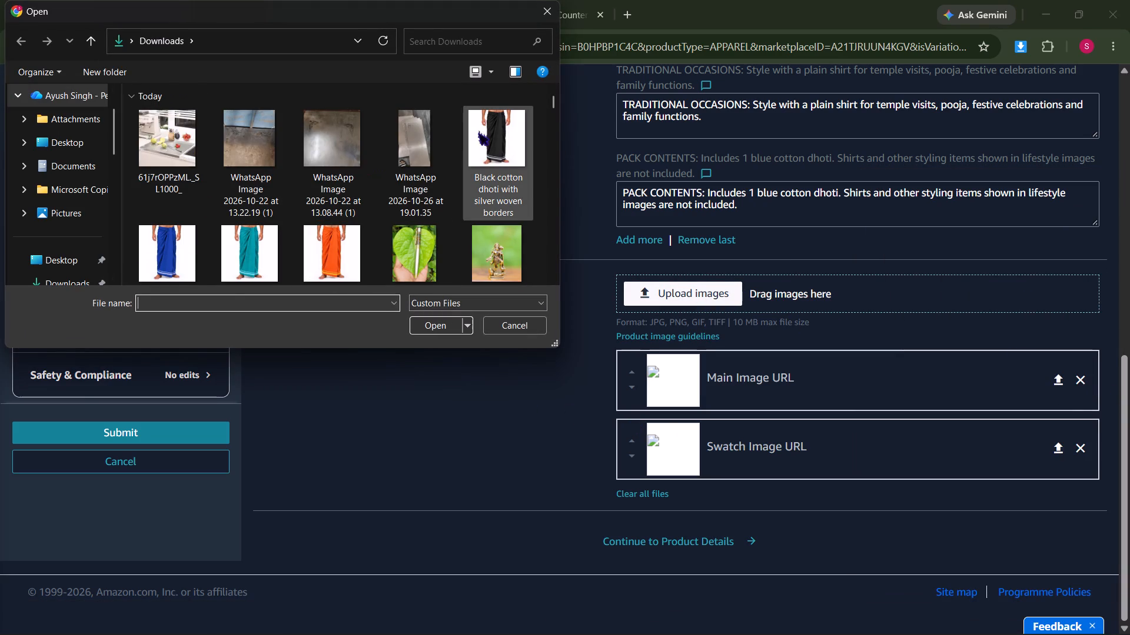
pyautogui.click(494, 142)
pyautogui.click(420, 325)
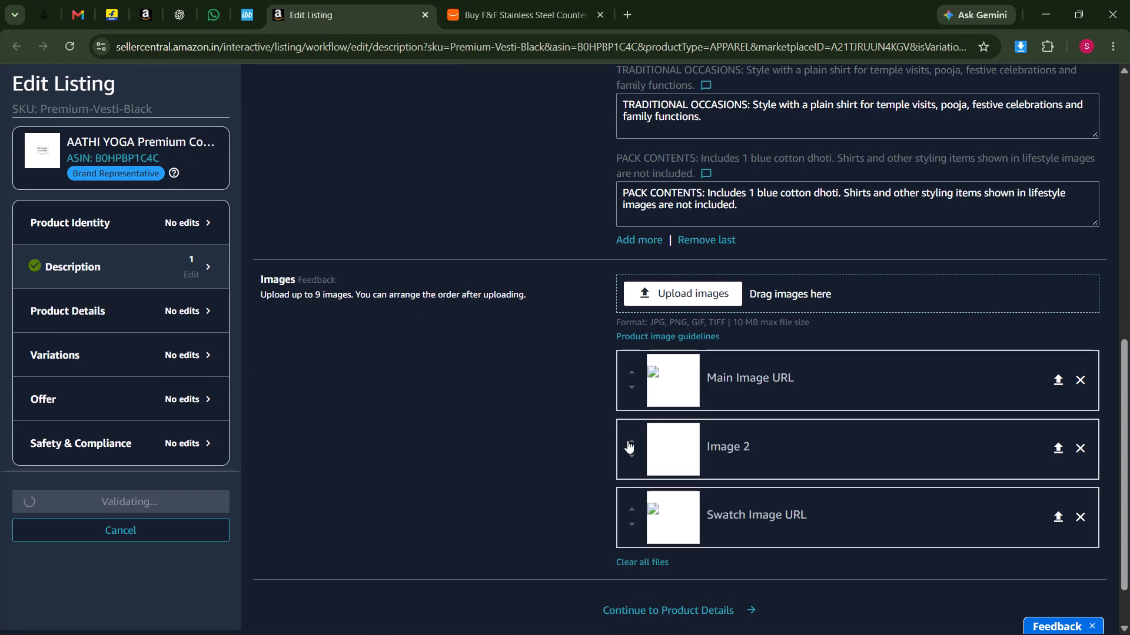
pyautogui.click(627, 440)
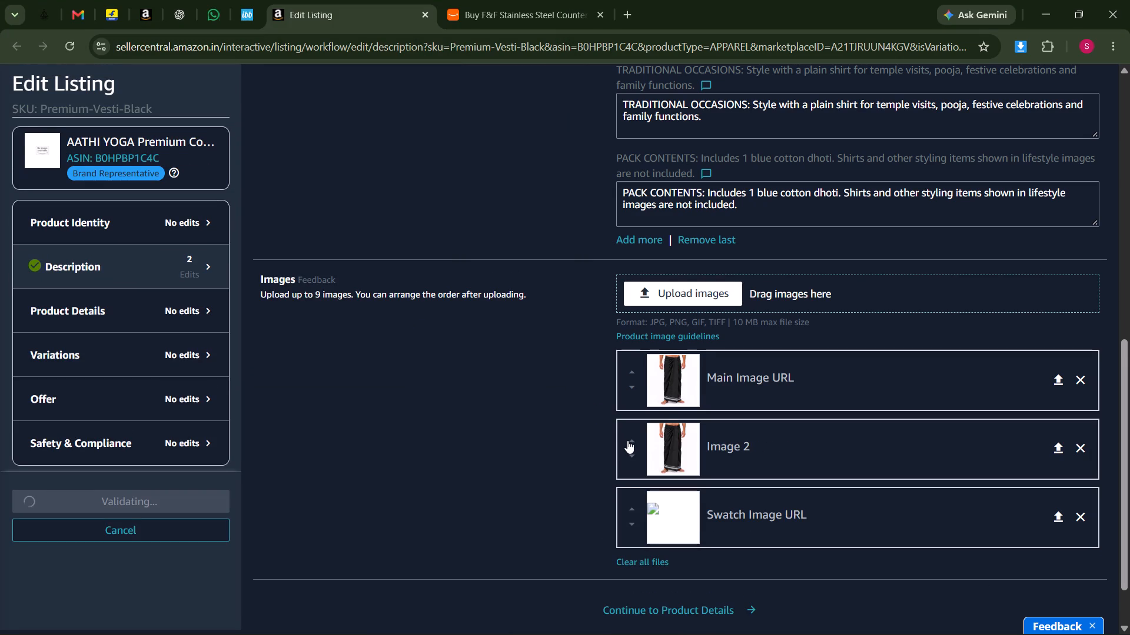
pyautogui.click(1081, 447)
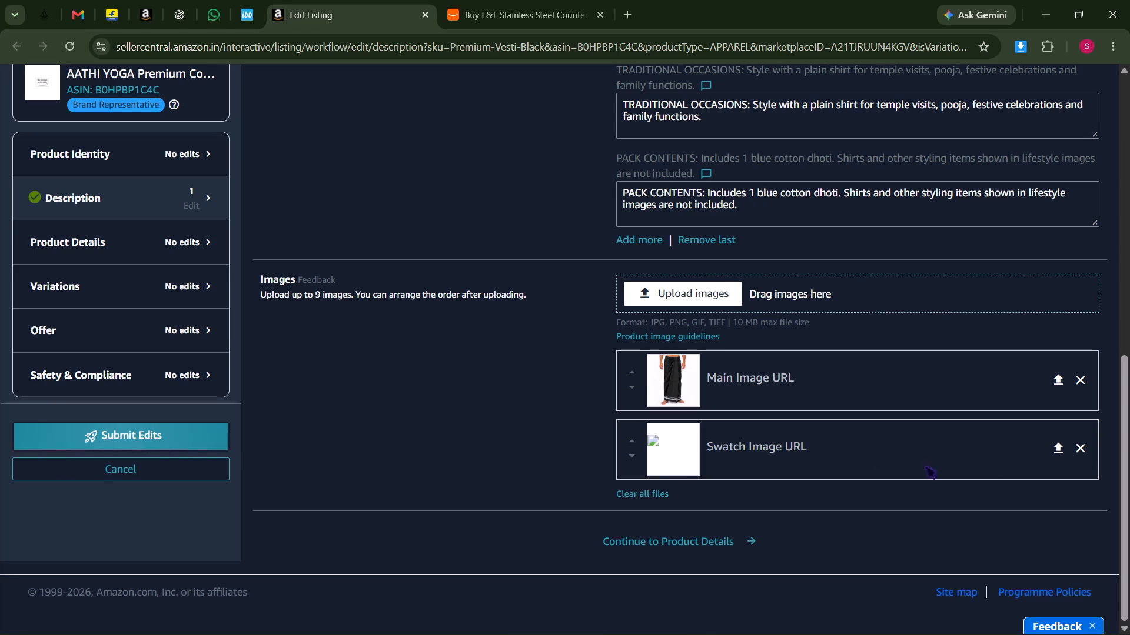
# Remove the existing swatch image from the Premium-Vesti-Black listing.
pyautogui.click(1081, 455)
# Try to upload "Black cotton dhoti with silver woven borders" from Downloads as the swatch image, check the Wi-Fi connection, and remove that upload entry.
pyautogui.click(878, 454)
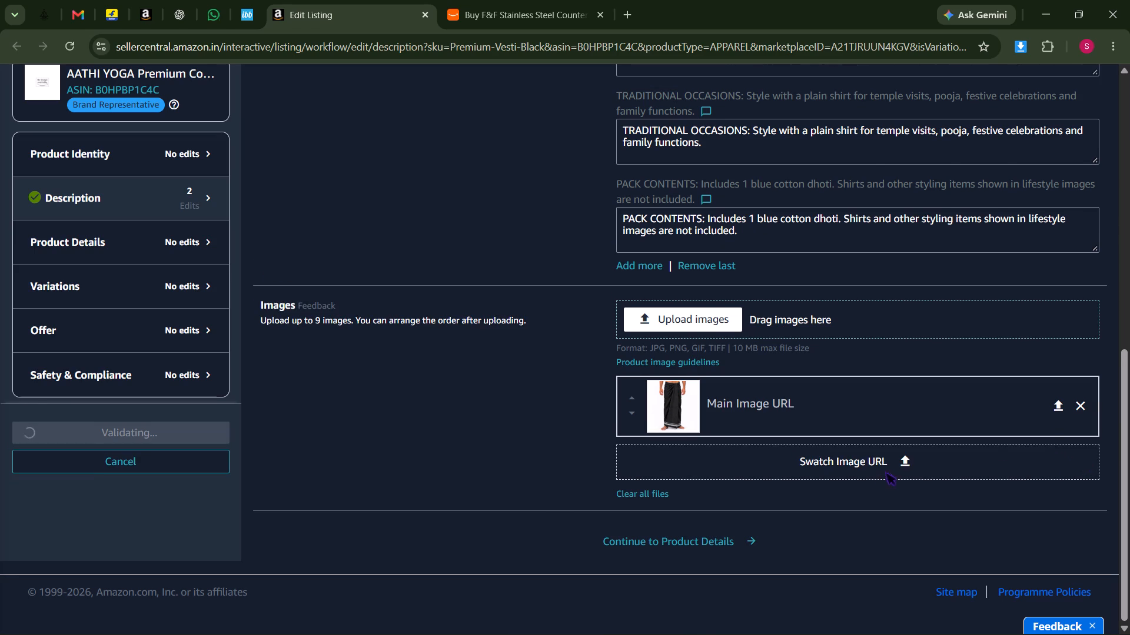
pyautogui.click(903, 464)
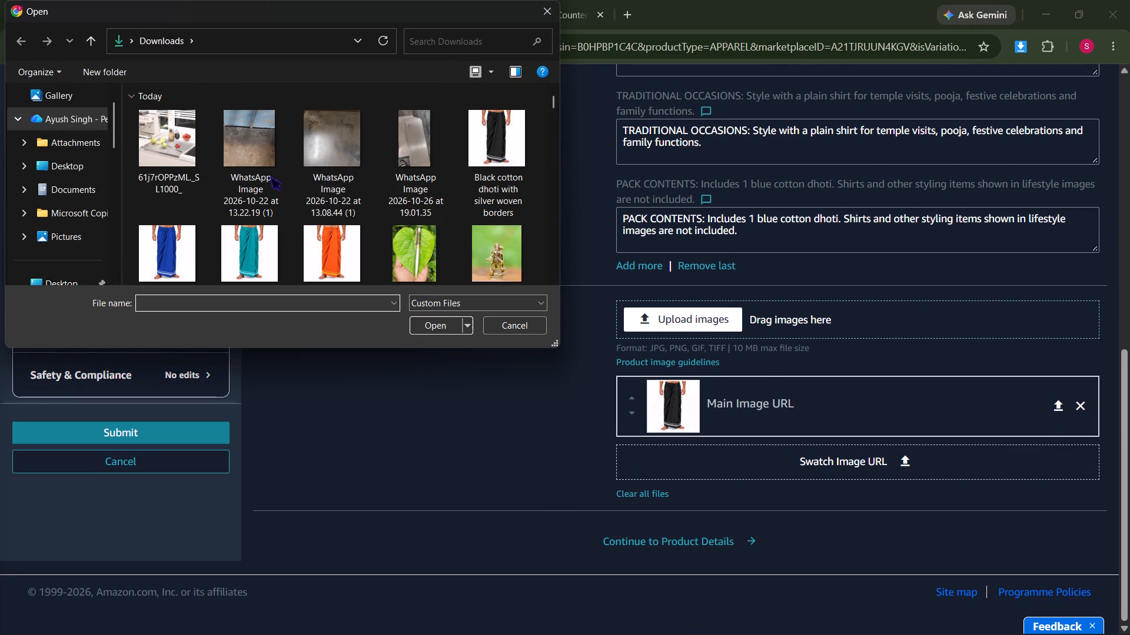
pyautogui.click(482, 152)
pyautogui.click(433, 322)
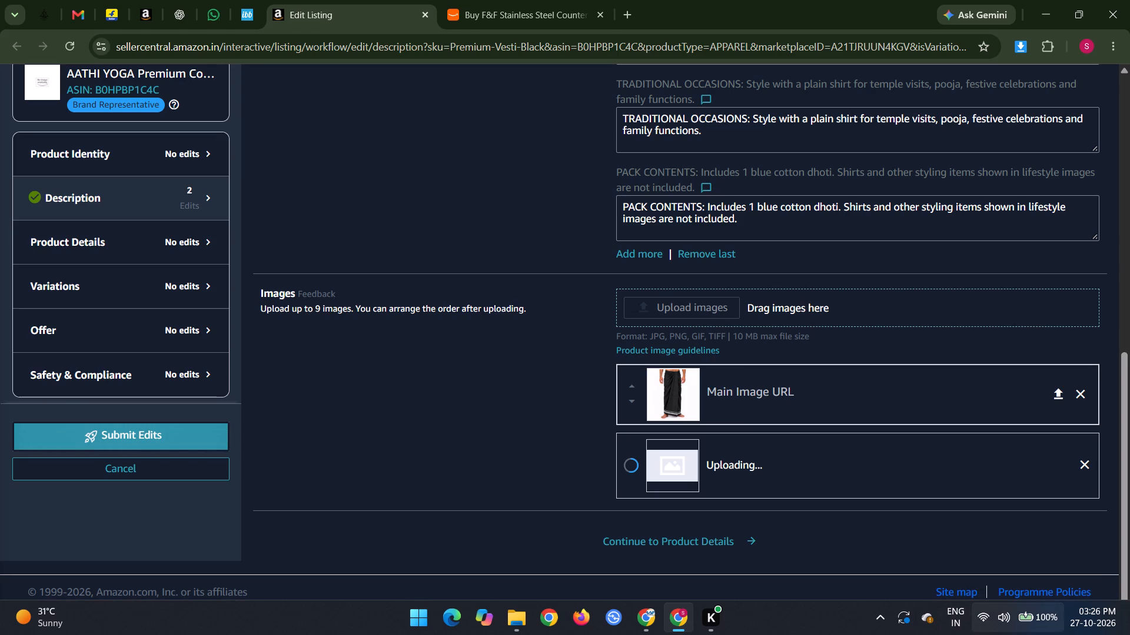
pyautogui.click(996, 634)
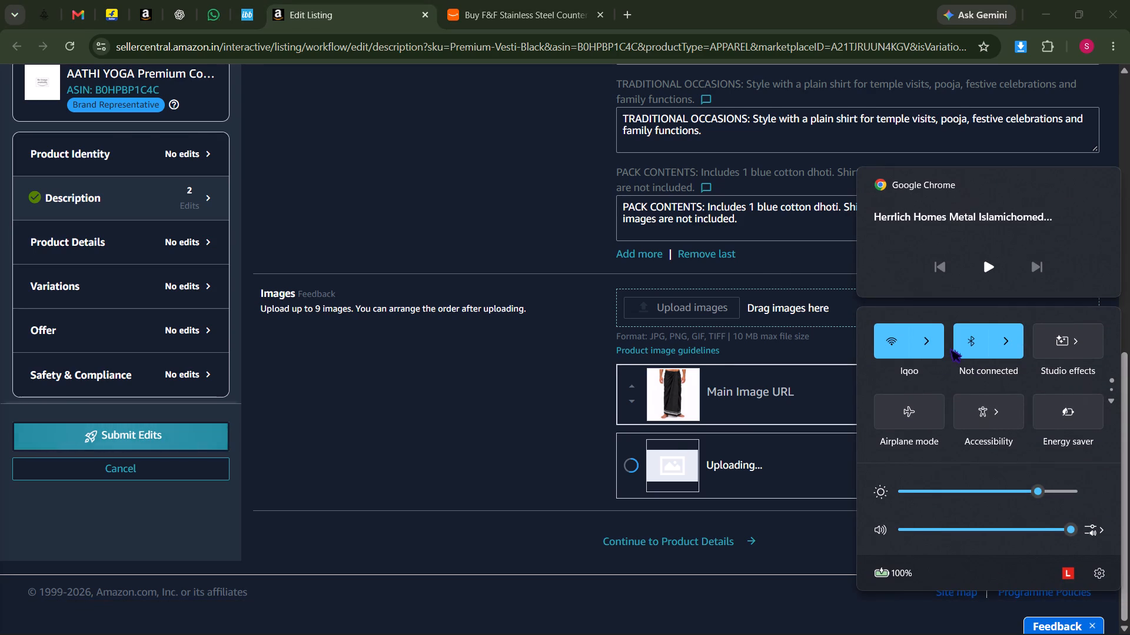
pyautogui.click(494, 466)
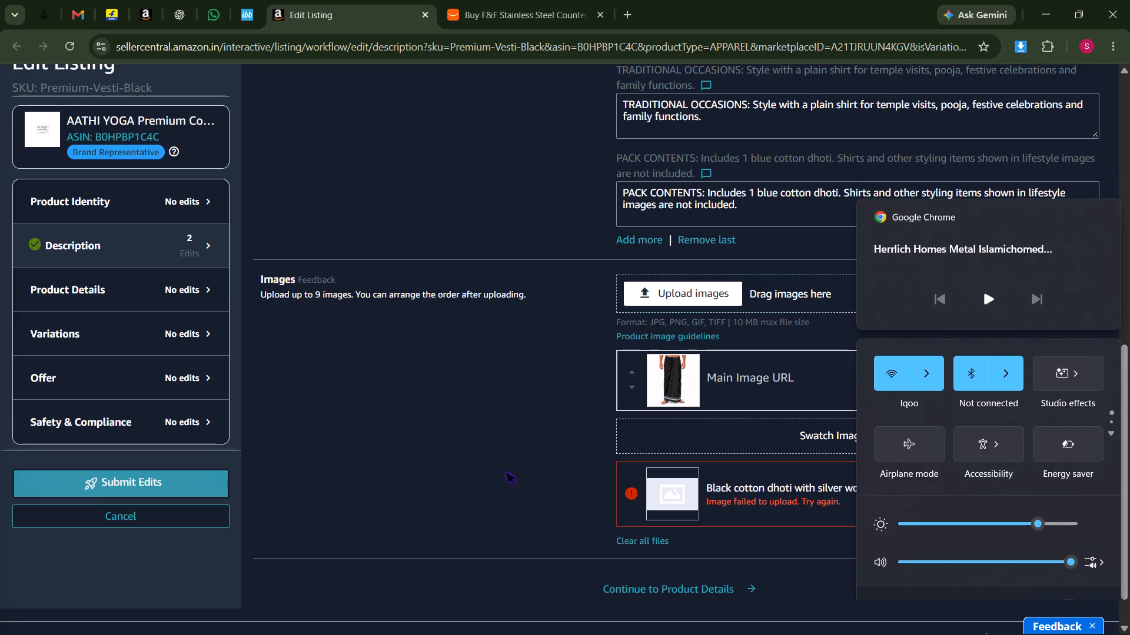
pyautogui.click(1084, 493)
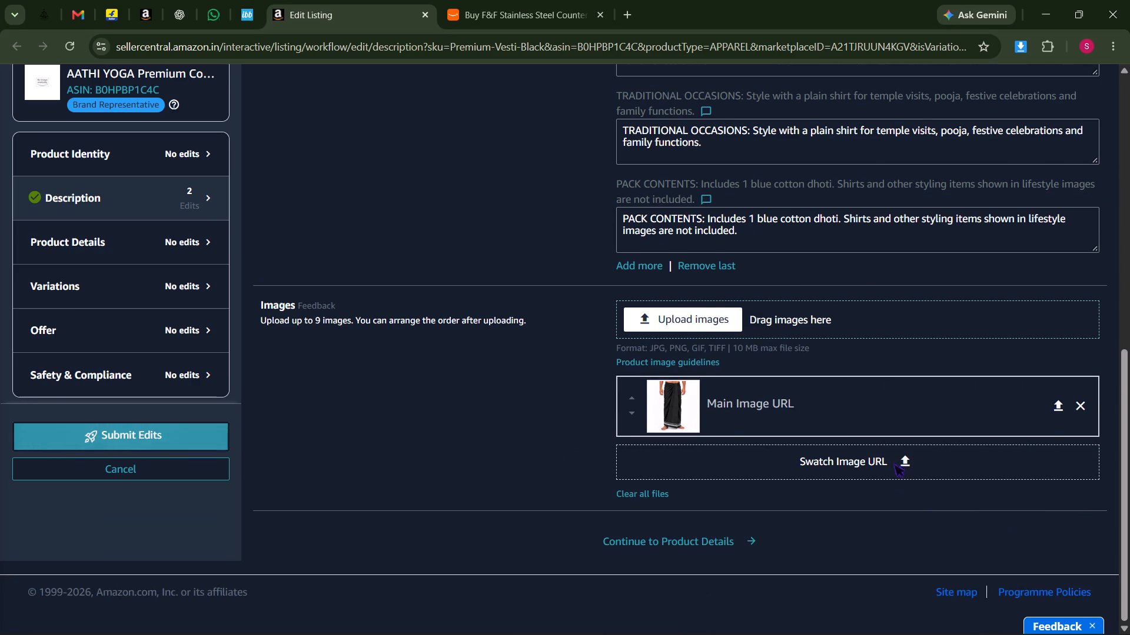
# Upload "Black cotton dhoti with silver woven borders" from Downloads as the listing's swatch image.
pyautogui.click(893, 460)
pyautogui.click(856, 454)
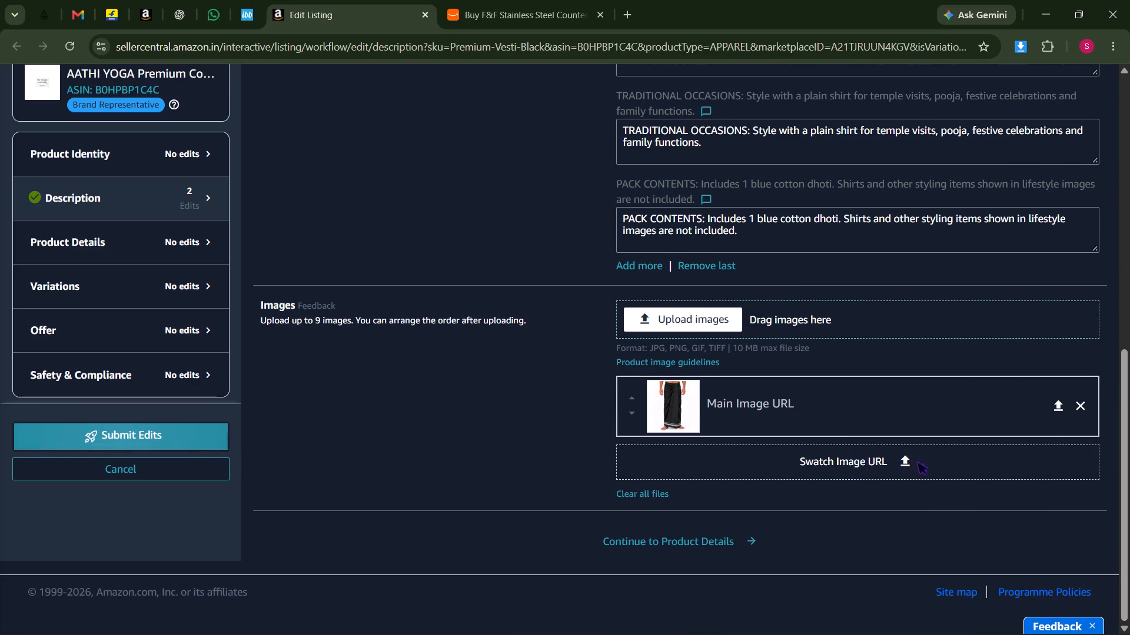
pyautogui.click(903, 459)
pyautogui.click(500, 138)
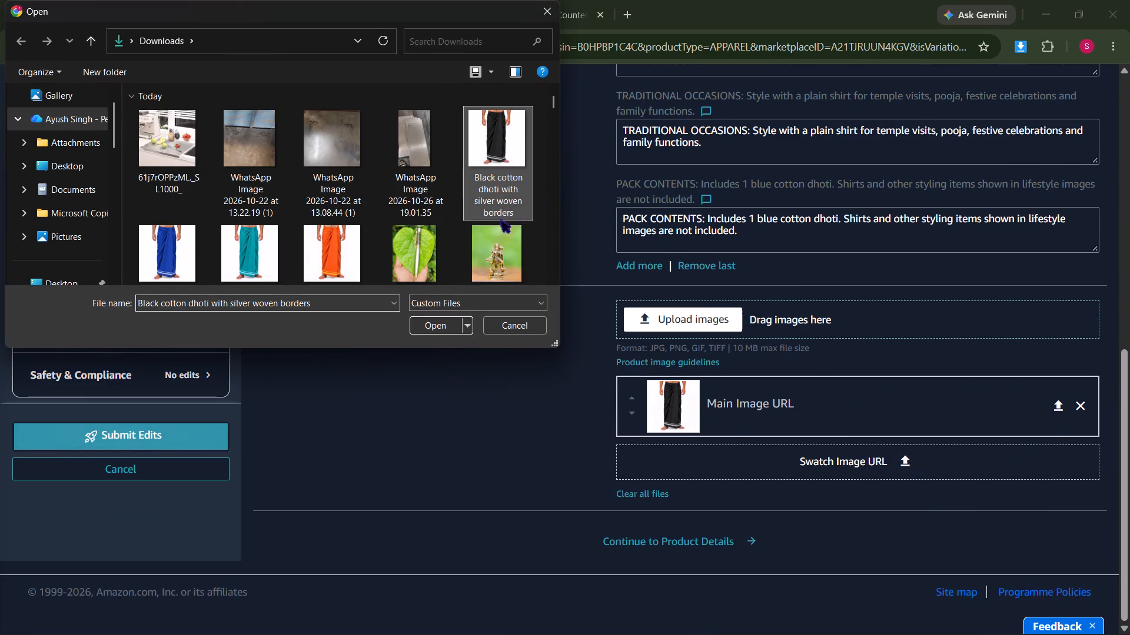
pyautogui.click(437, 323)
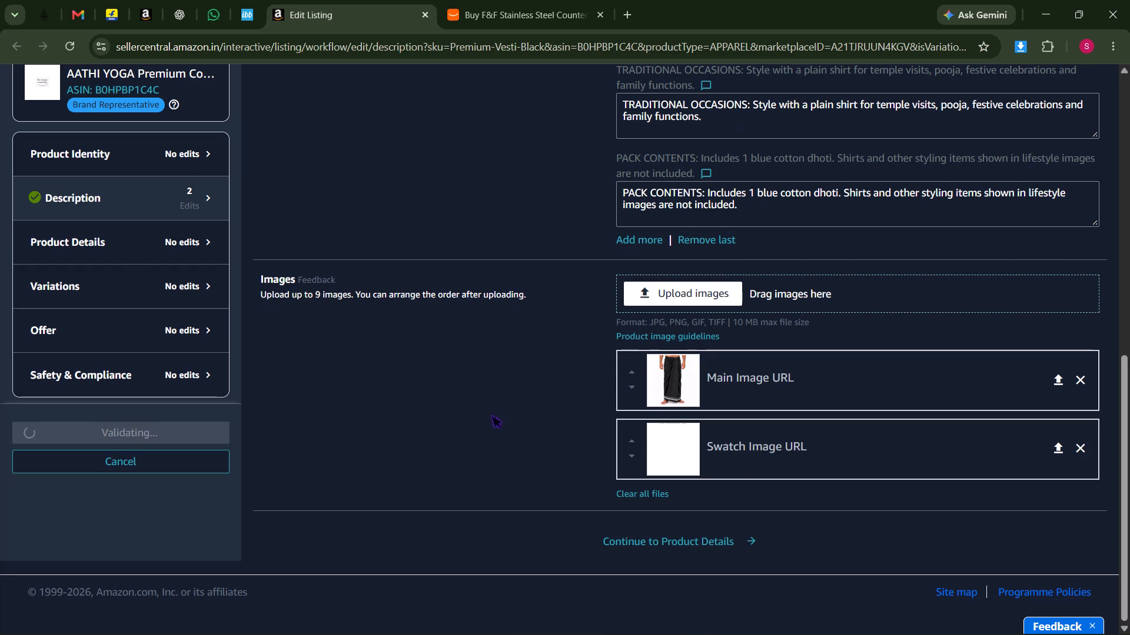
# Start uploading another listing image, browsing the Forge & Facade and ID folders for the file.
pyautogui.click(703, 289)
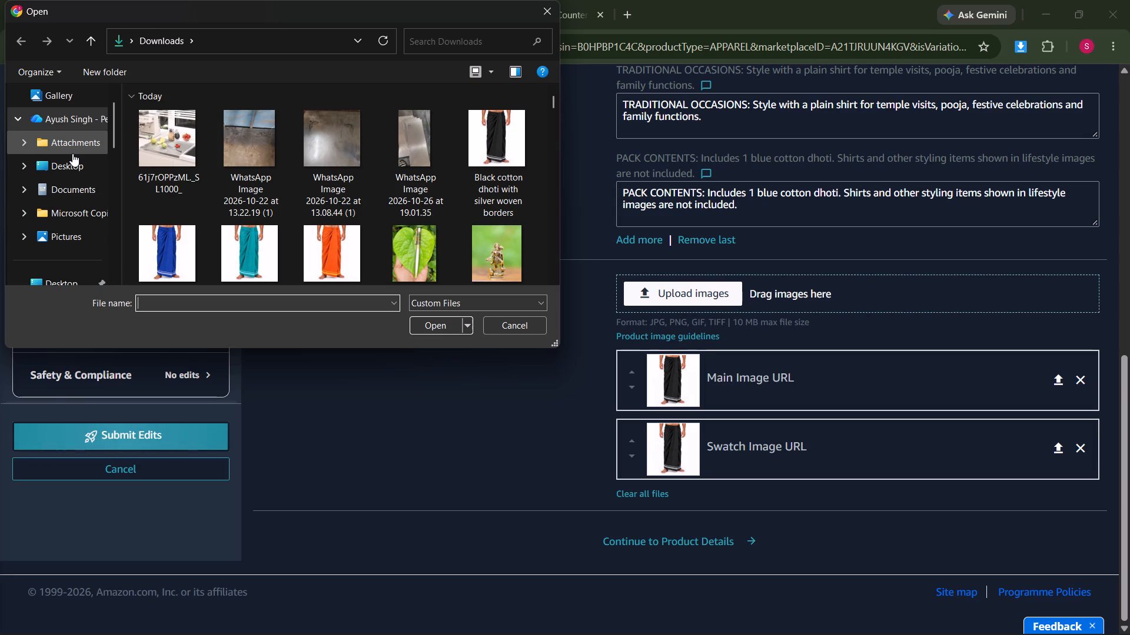
pyautogui.scroll(-4, 86, 193)
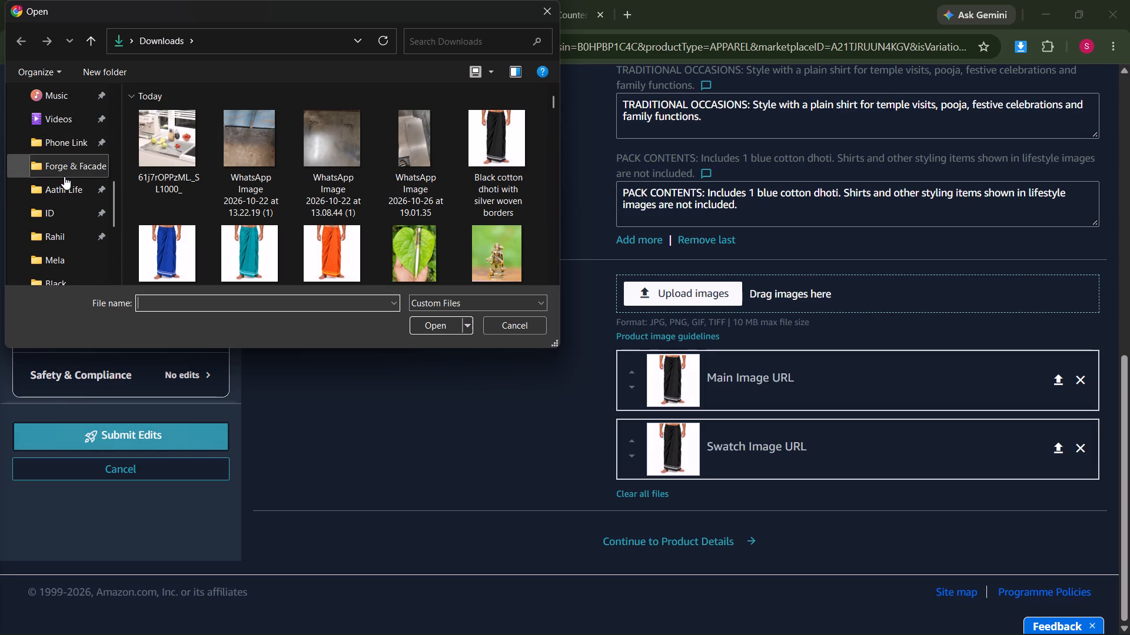
pyautogui.click(70, 172)
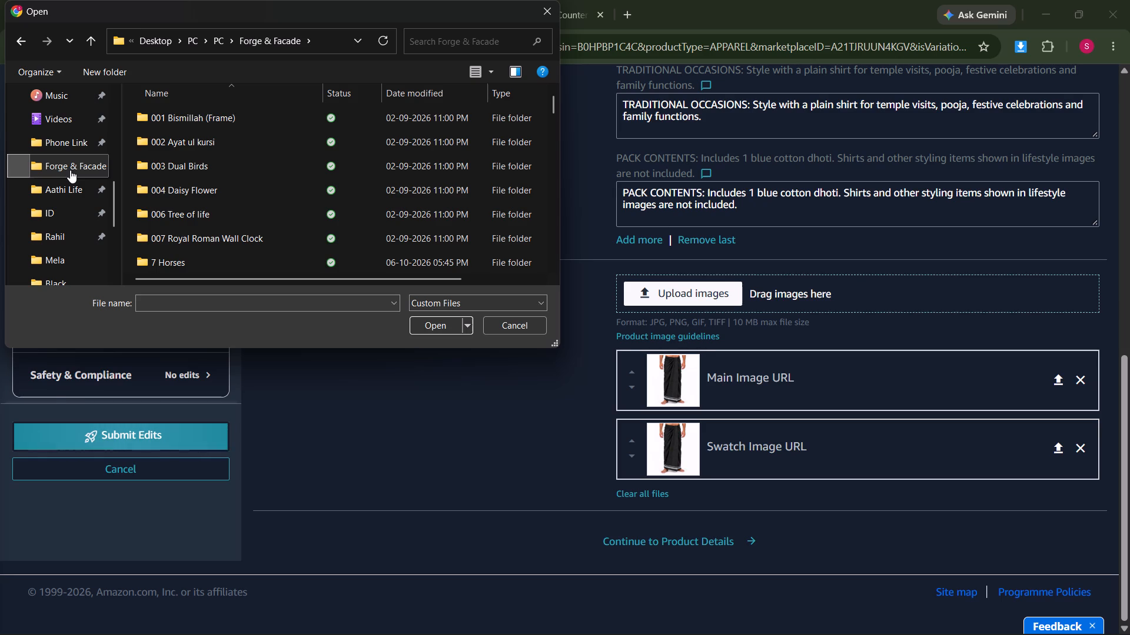
pyautogui.scroll(-2, 25, 208)
pyautogui.scroll(2, 27, 183)
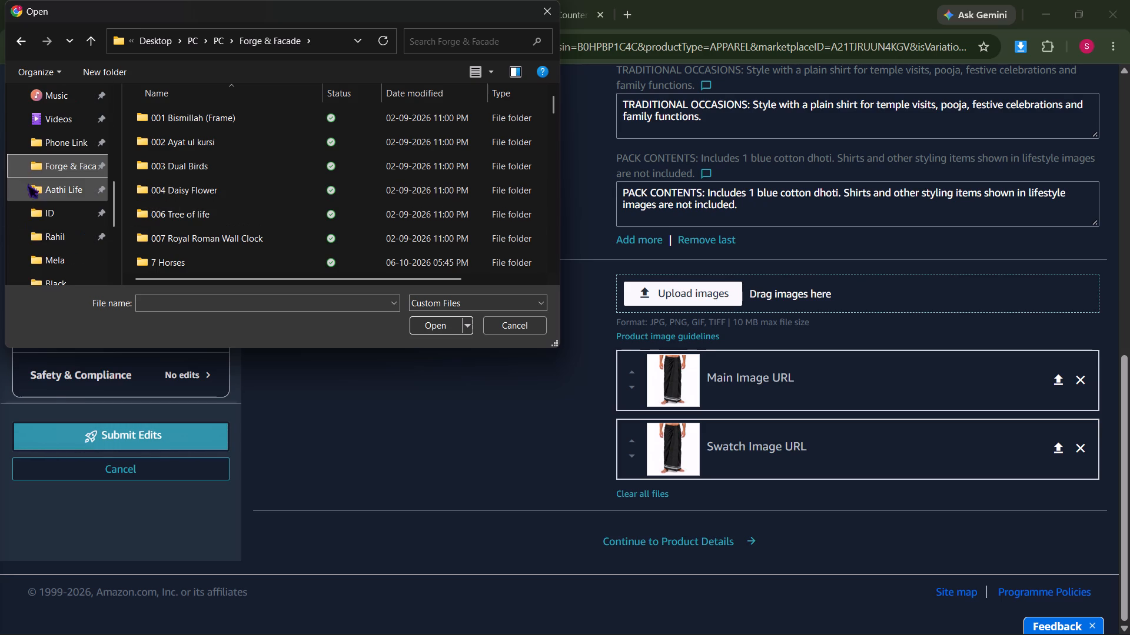
pyautogui.click(62, 216)
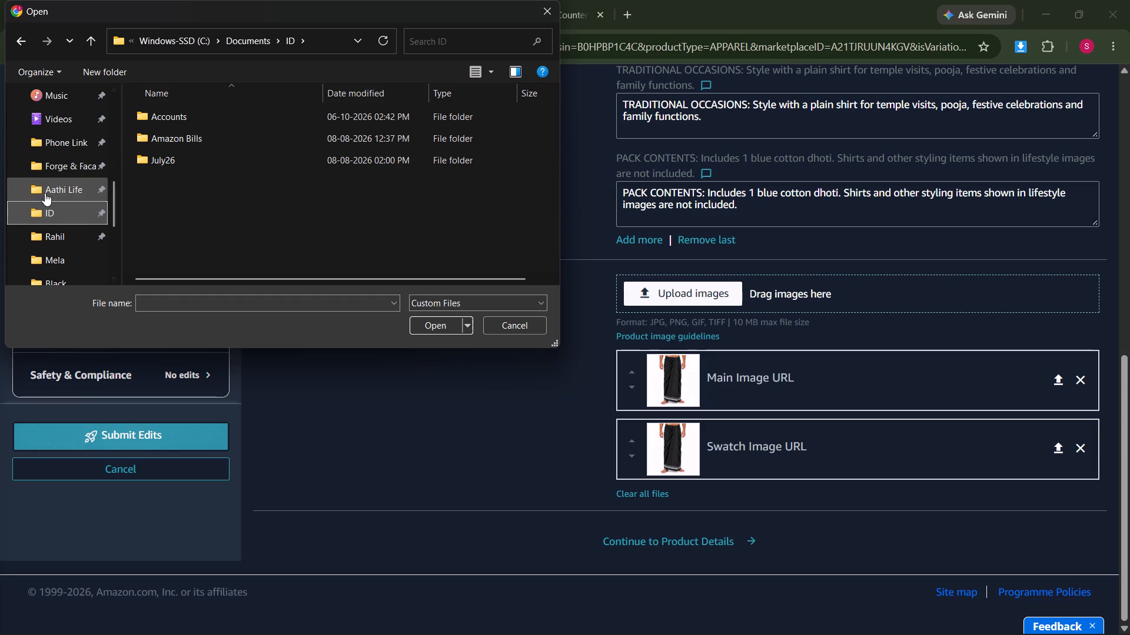
pyautogui.click(45, 205)
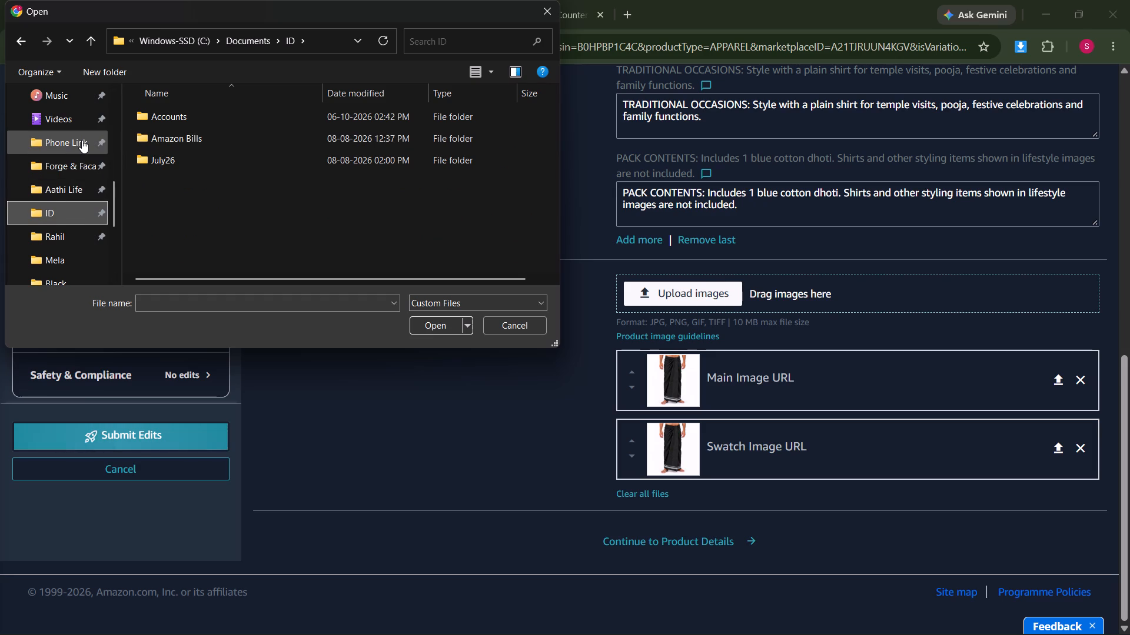
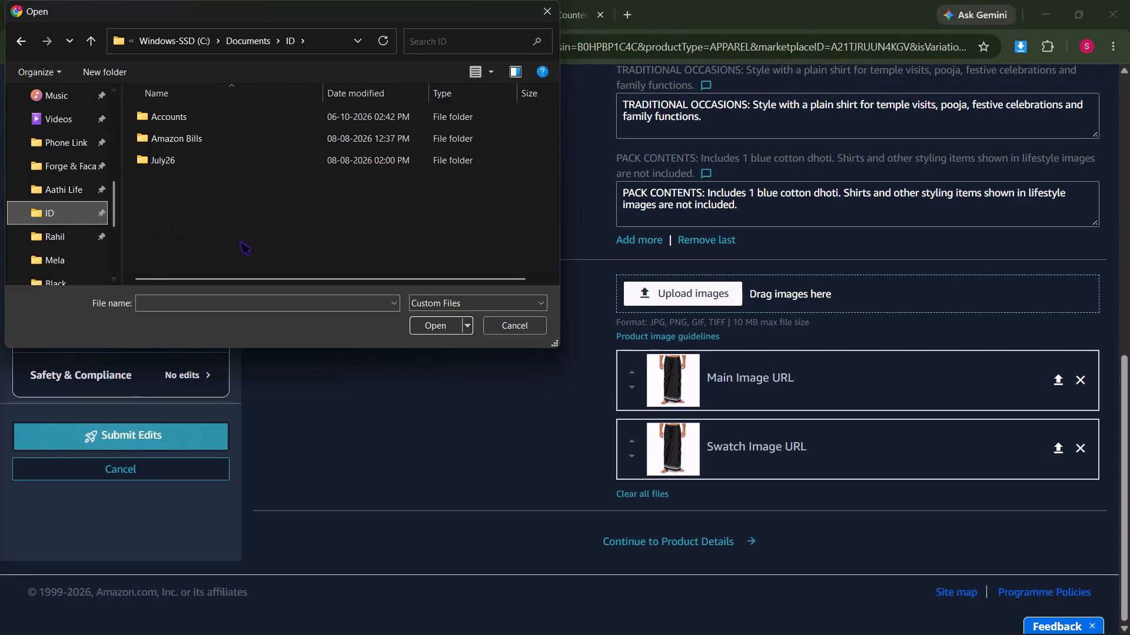
# Browse to the Black image folder inside Aathi Life > Vesti > New folder for the listing upload.
pyautogui.scroll(-3, 240, 238)
pyautogui.scroll(6, 285, 186)
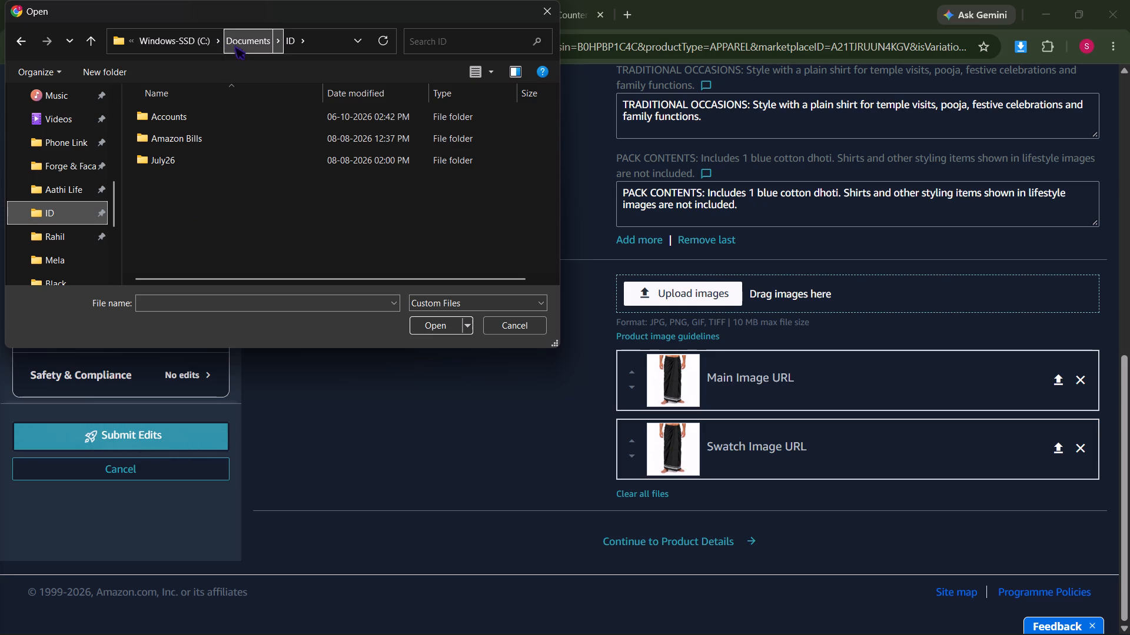
pyautogui.click(232, 109)
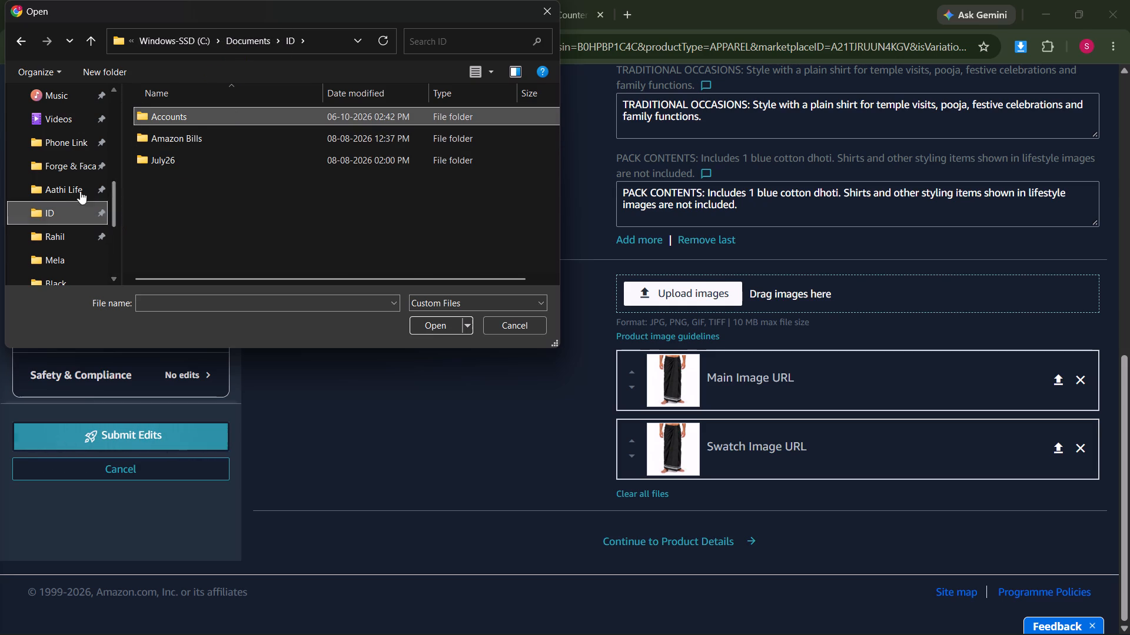
pyautogui.click(74, 180)
pyautogui.scroll(-4, 231, 246)
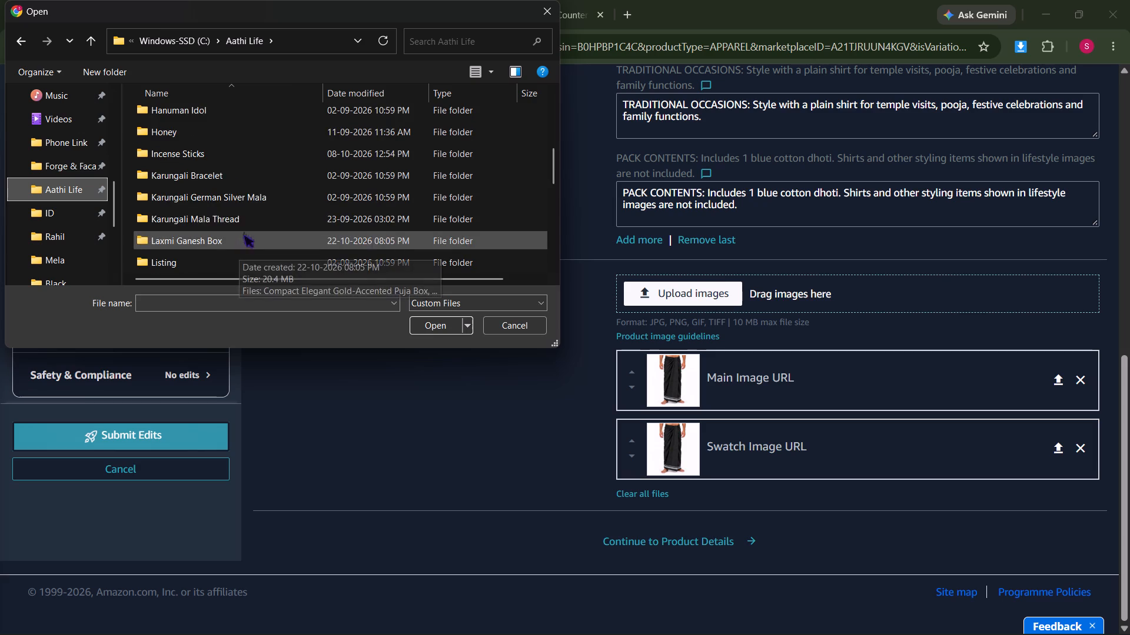
pyautogui.scroll(-14, 243, 230)
pyautogui.doubleClick(221, 242)
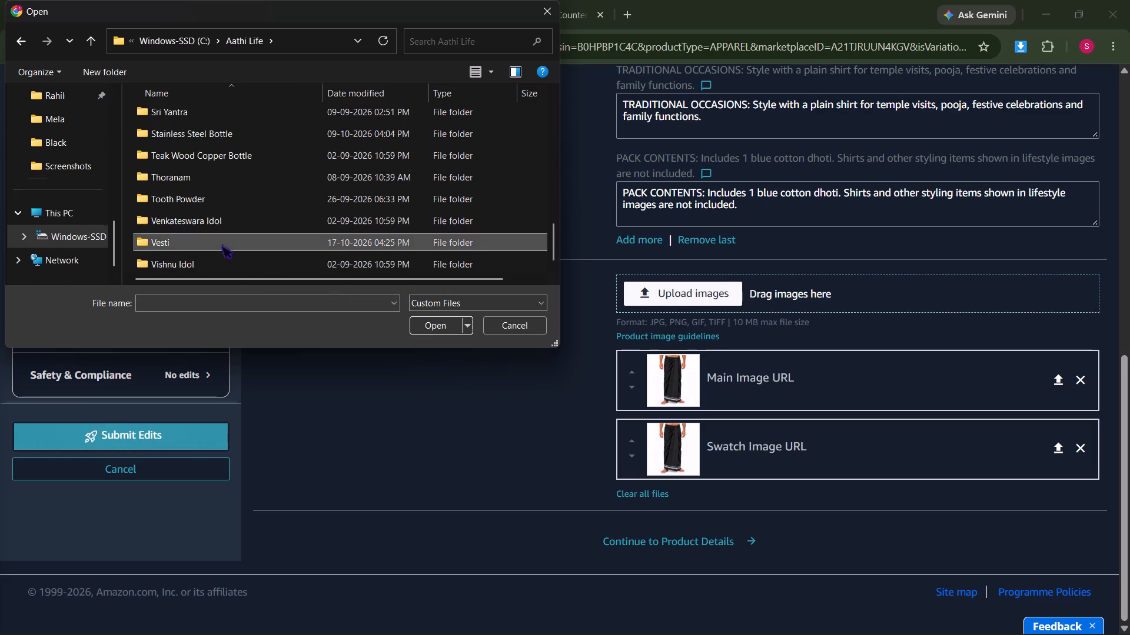
pyautogui.doubleClick(201, 136)
pyautogui.doubleClick(213, 116)
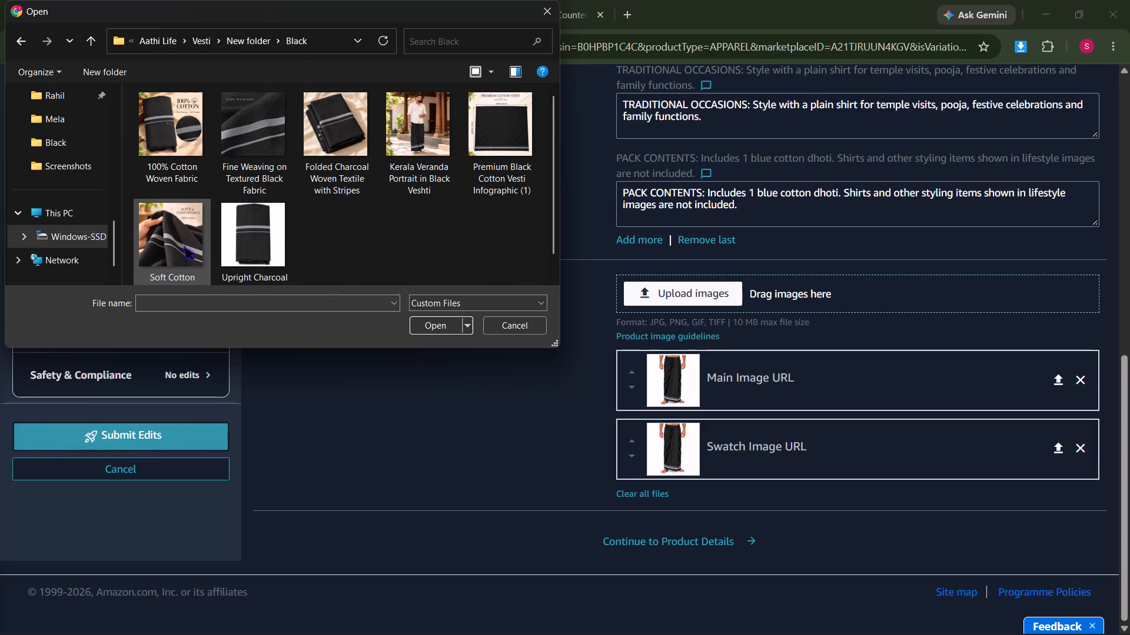
# Rename the image "Upright Charcoal Woven Fabric Roll" as 1 and "Premium Black Cotton Vesti Infographic (1)" as 2.
pyautogui.click(183, 243)
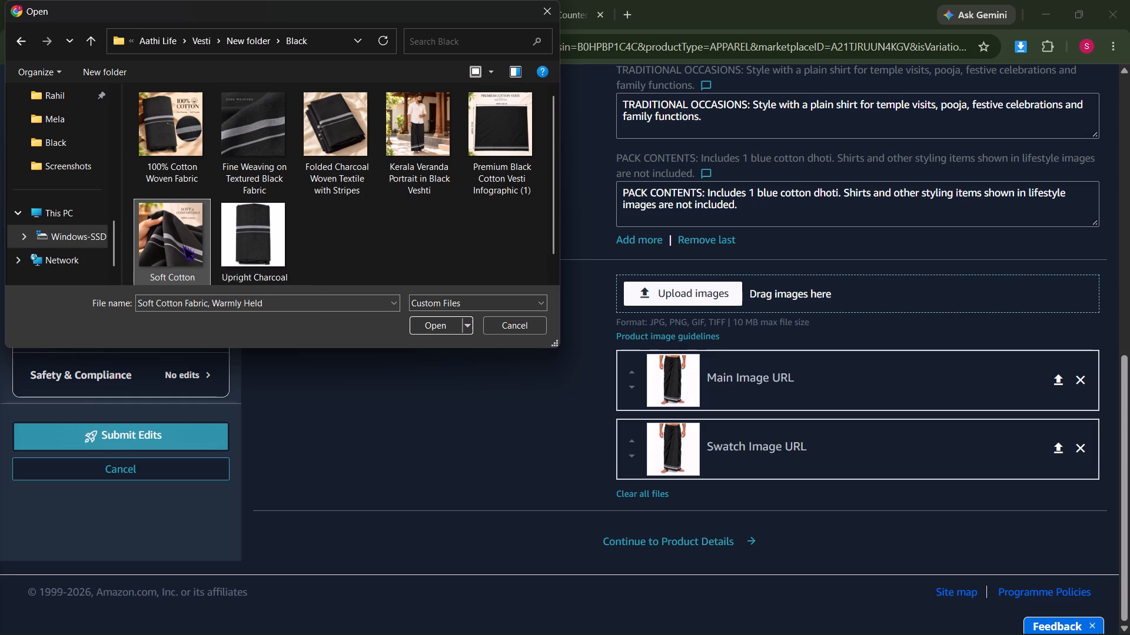
pyautogui.click(468, 191)
pyautogui.scroll(2, 377, 210)
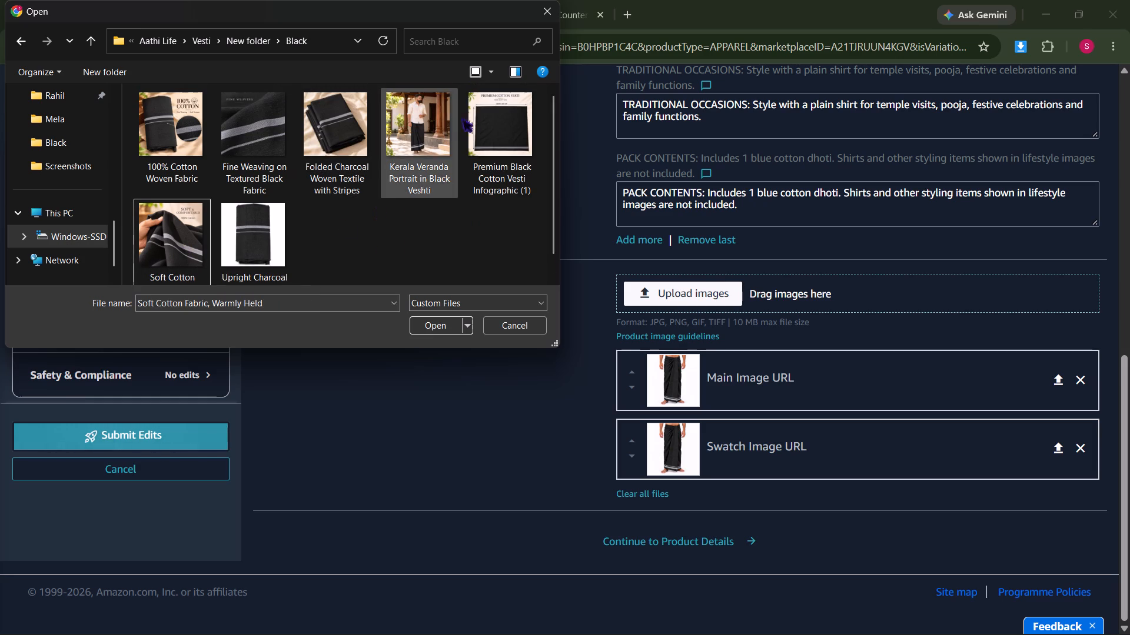
pyautogui.click(496, 110)
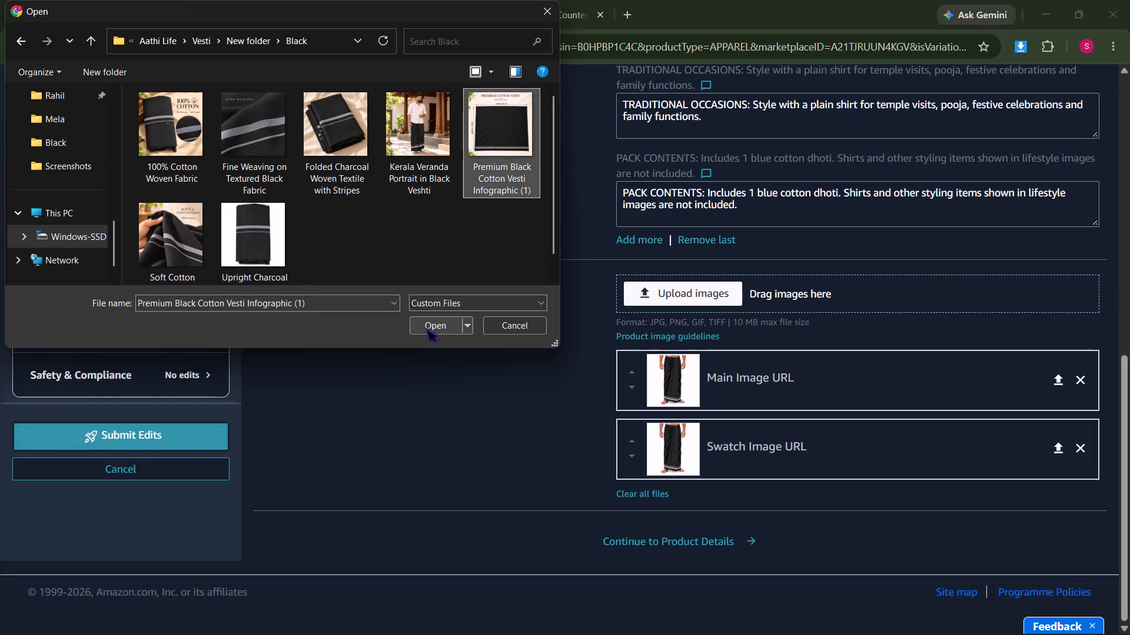
pyautogui.click(257, 235)
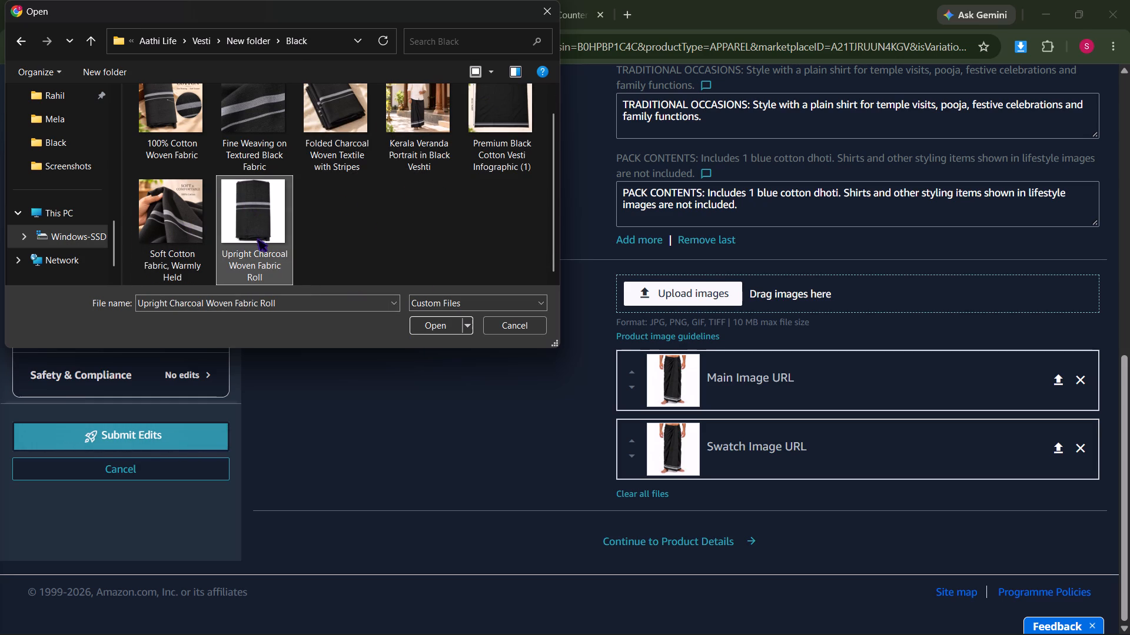
pyautogui.press('F2')
pyautogui.press('1')
pyautogui.press('Return')
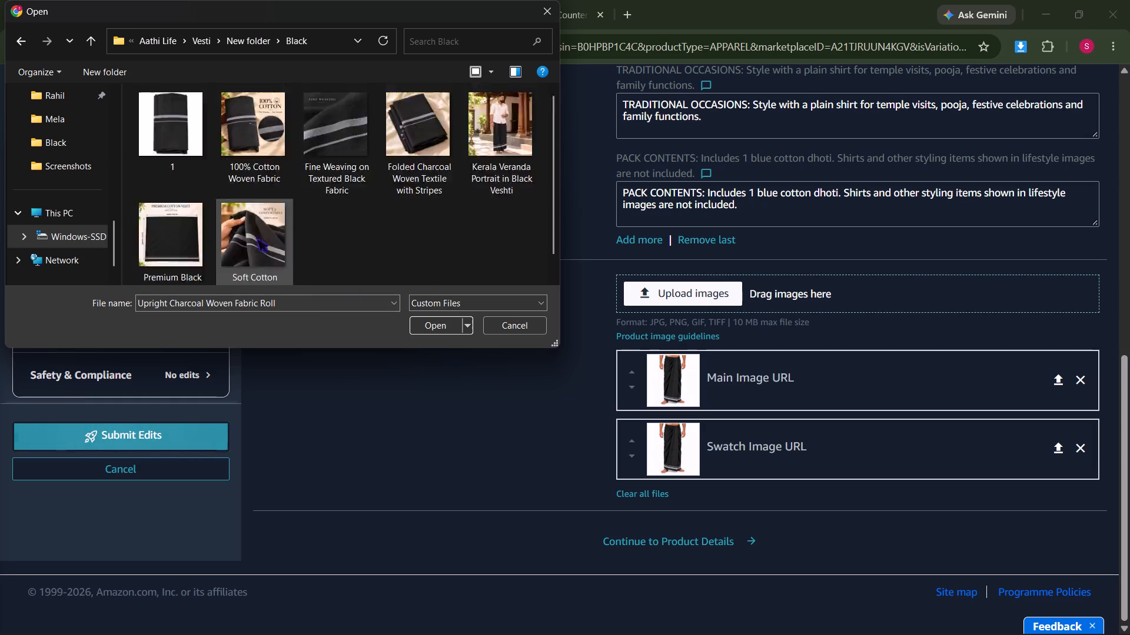
pyautogui.click(181, 239)
pyautogui.press('F2')
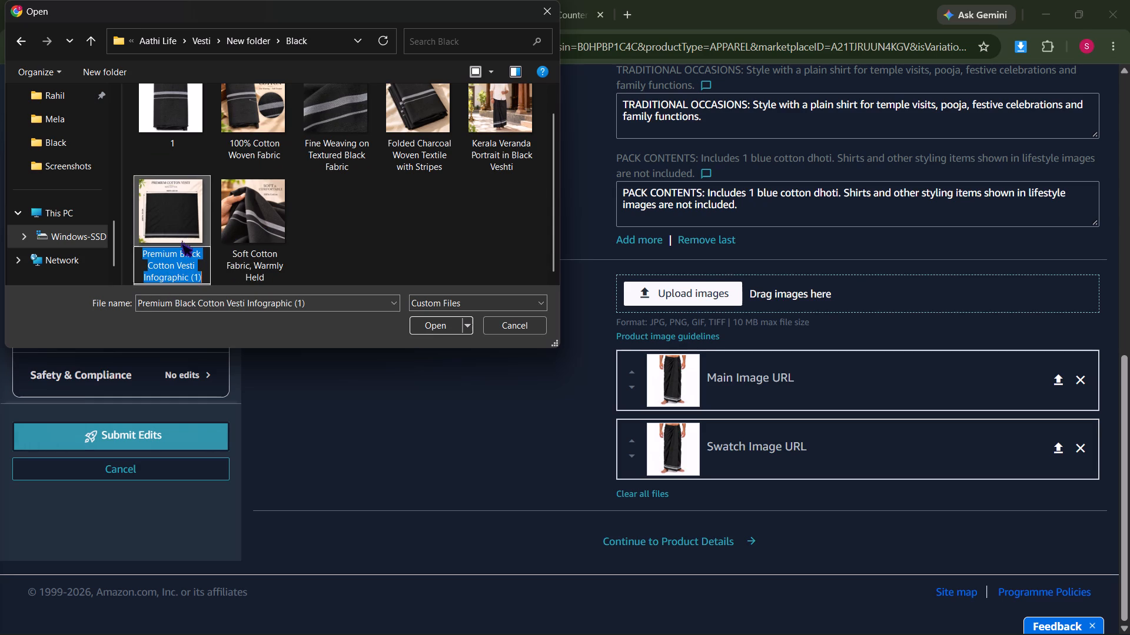
pyautogui.press('2')
pyautogui.press('Return')
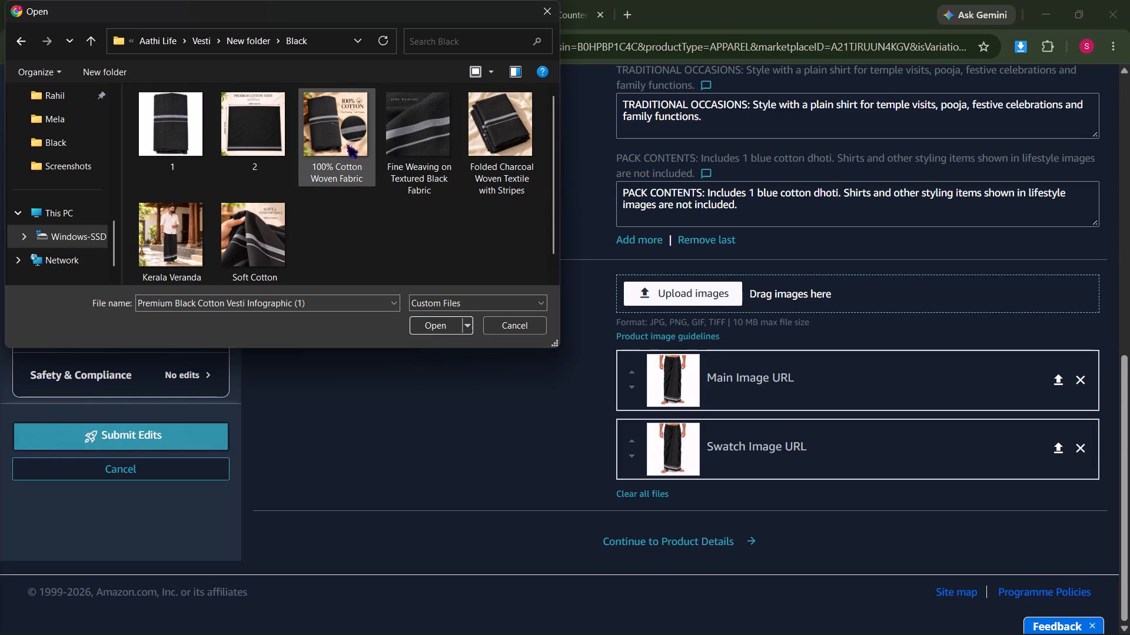
# Rename the image "Soft Cotton Fabric, Warmly Held" as 3 and "Kerala Veranda Portrait in Black Veshti" as 4.
pyautogui.click(347, 131)
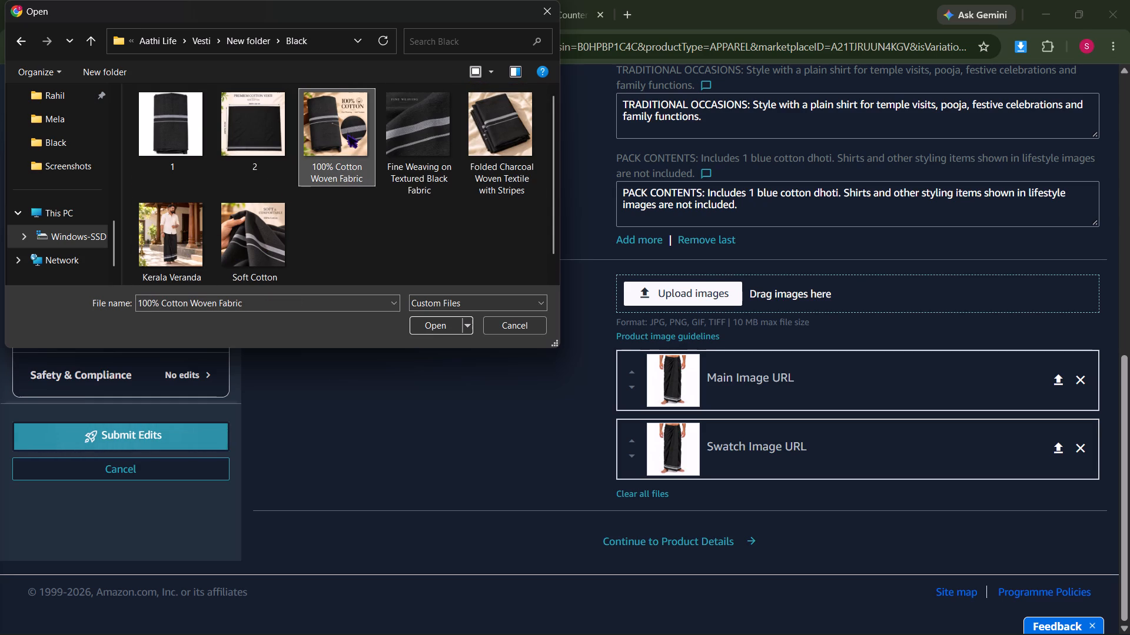
pyautogui.click(264, 233)
pyautogui.press('F2')
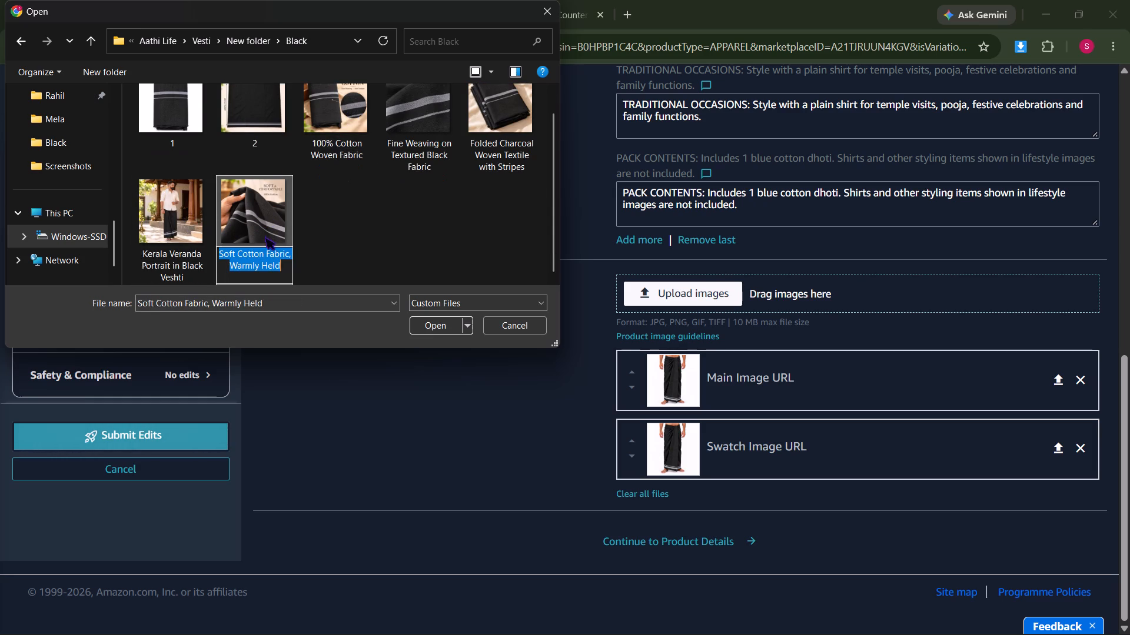
pyautogui.press('3')
pyautogui.press('Return')
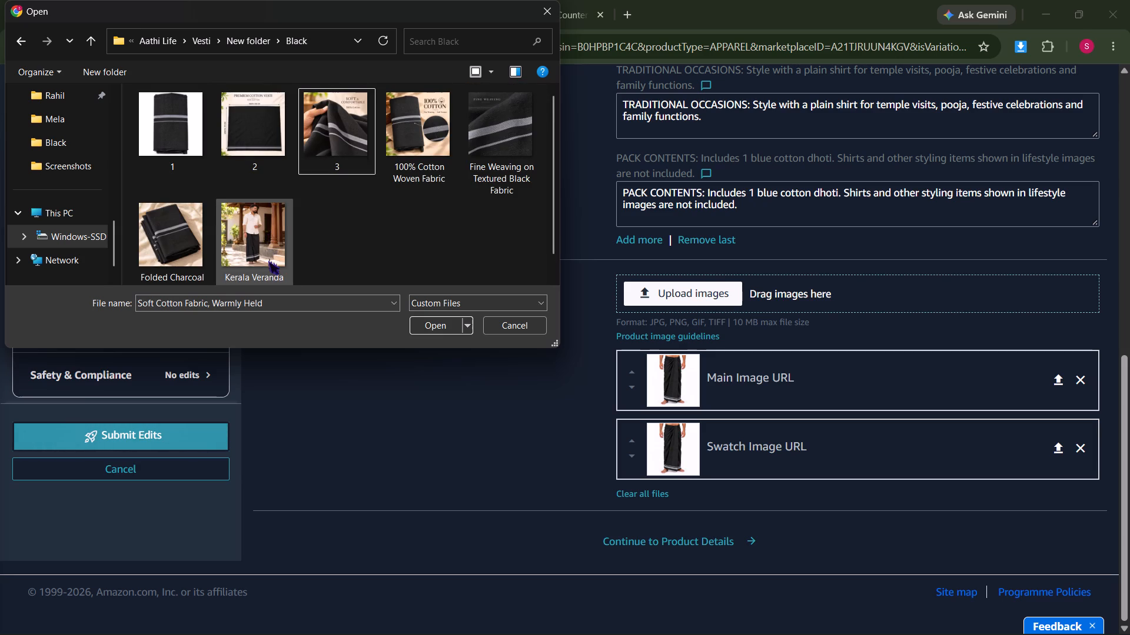
pyautogui.click(268, 258)
pyautogui.press('F2')
pyautogui.press('4')
pyautogui.press('Return')
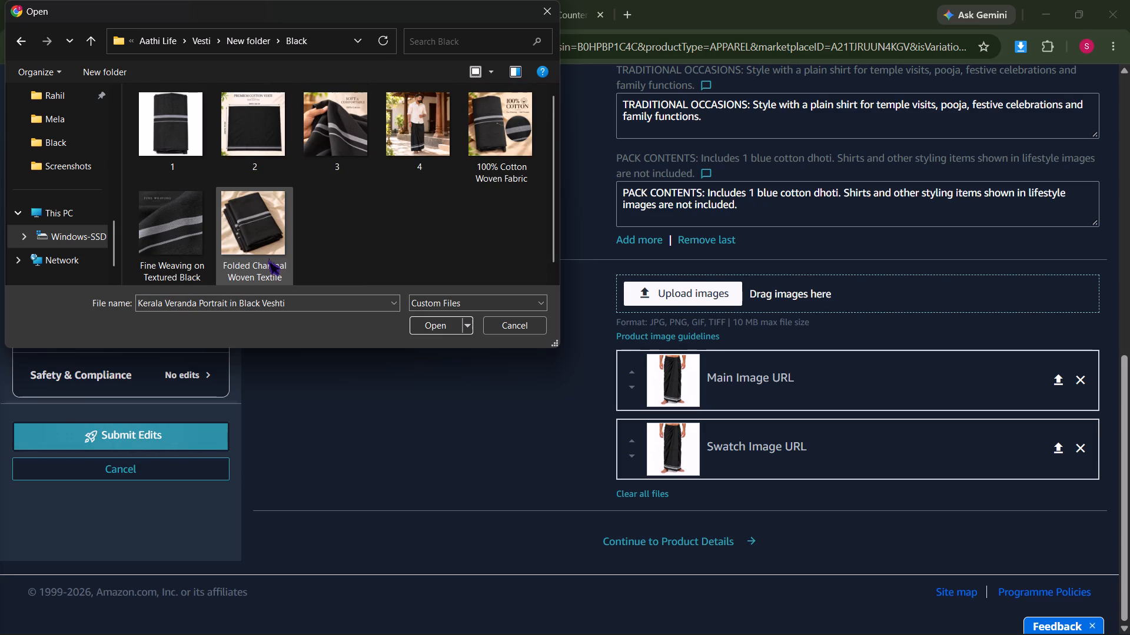
# Rename the image "100% Cotton Woven Fabric" as 5 and "Fine Weaving on Textured Black Fabric" as 6.
pyautogui.click(495, 127)
pyautogui.press('F2')
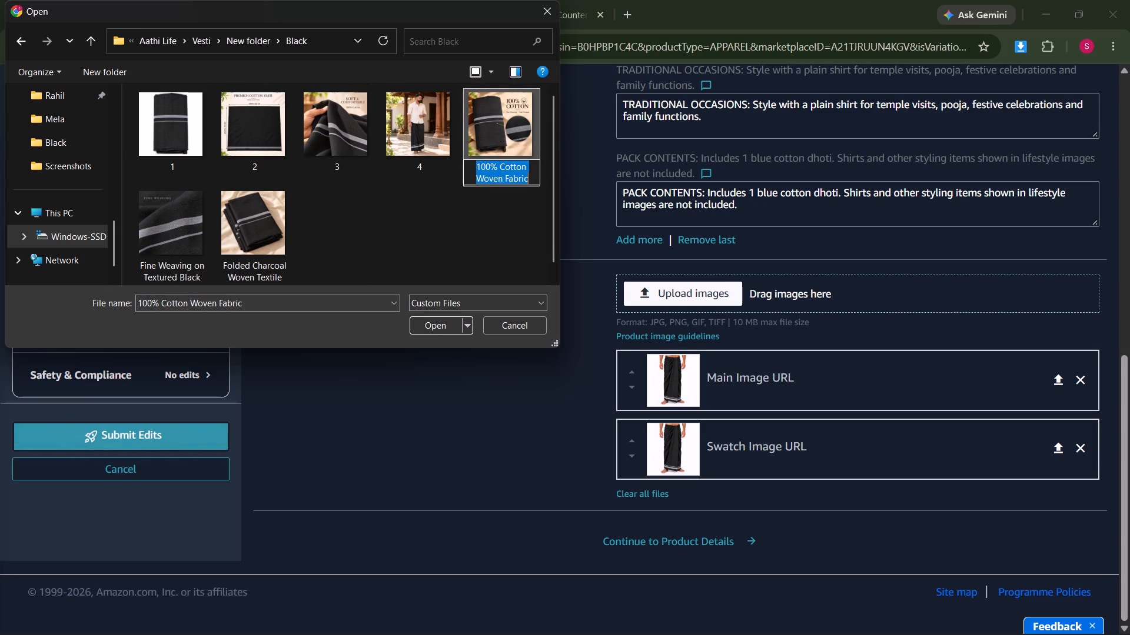
pyautogui.press('5')
pyautogui.press('Return')
pyautogui.click(173, 206)
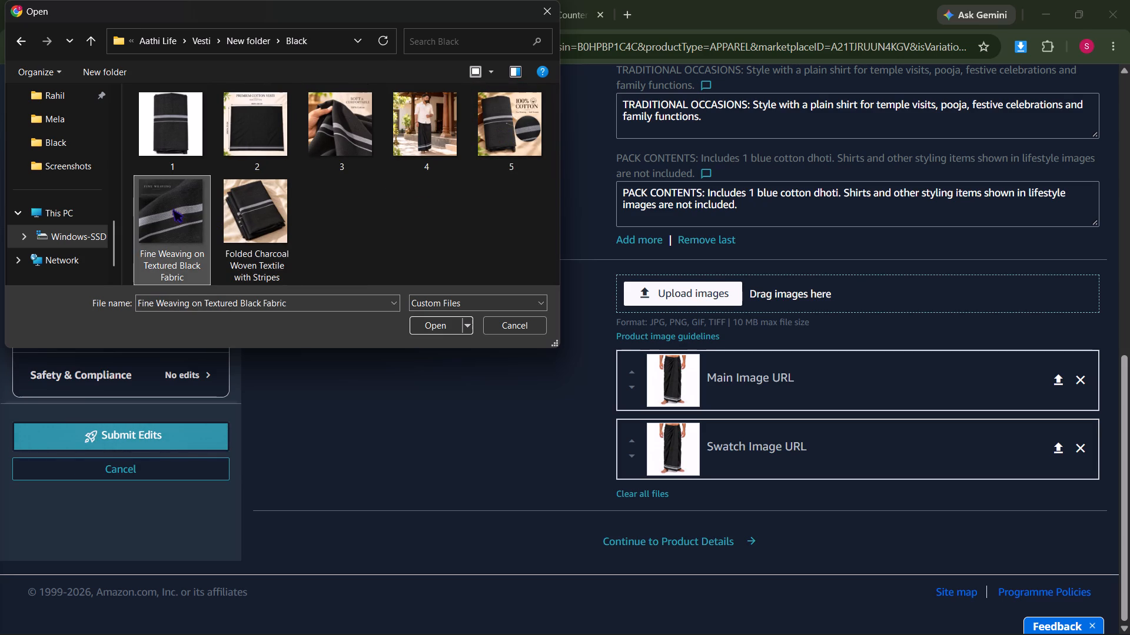
pyautogui.press('F2')
pyautogui.press('6')
pyautogui.press('Return')
# Rename the image "Folded Charcoal Woven Textile with Stripes" as 7.
pyautogui.click(270, 232)
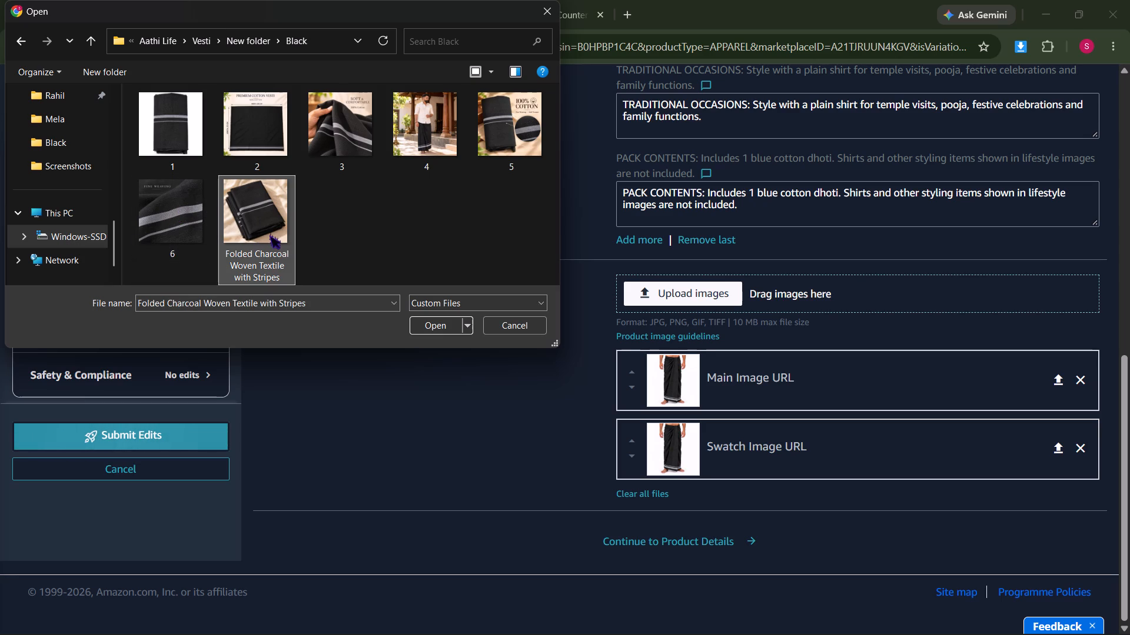
pyautogui.press('F2')
pyautogui.press('7')
pyautogui.press('Return')
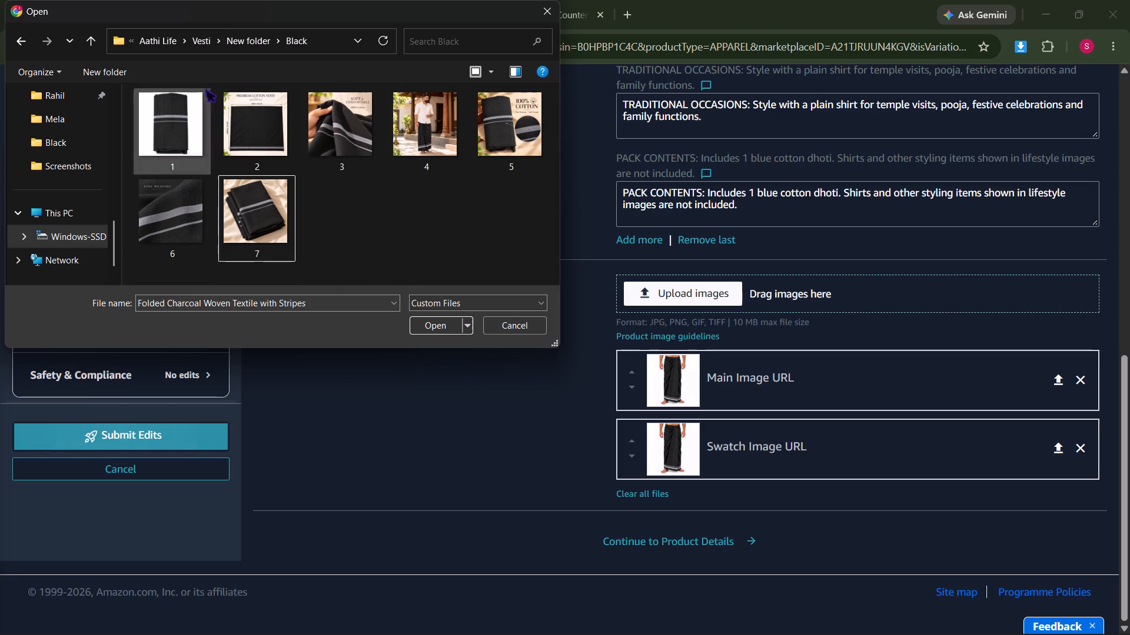
# Upload the image files 2 through 7 from the Black folder to the Premium-Vesti-Black listing.
pyautogui.click(255, 136)
pyautogui.hotkey('shift', 'Right')
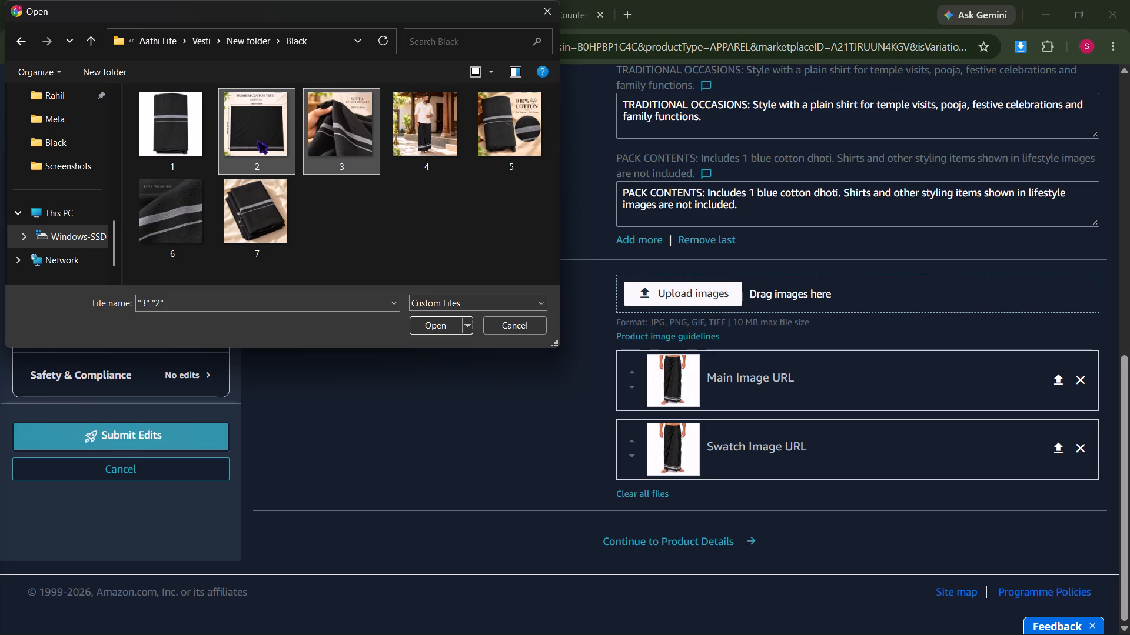
pyautogui.hotkey('shift', 'Right')
pyautogui.hotkey('shift', 'Right')
pyautogui.hotkey('shift', 'Right')
pyautogui.hotkey('shift', 'Right')
pyautogui.press('Return')
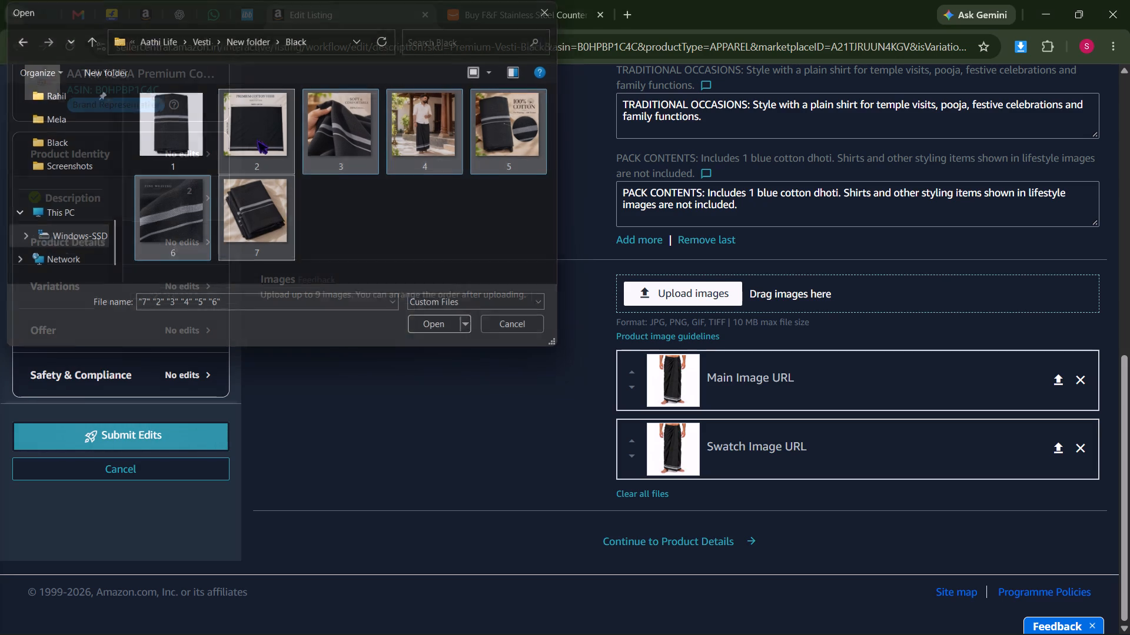
# Review the uploaded images and their order, along with the bullet points and product description of the Premium-Vesti-Black listing.
pyautogui.scroll(-2, 559, 460)
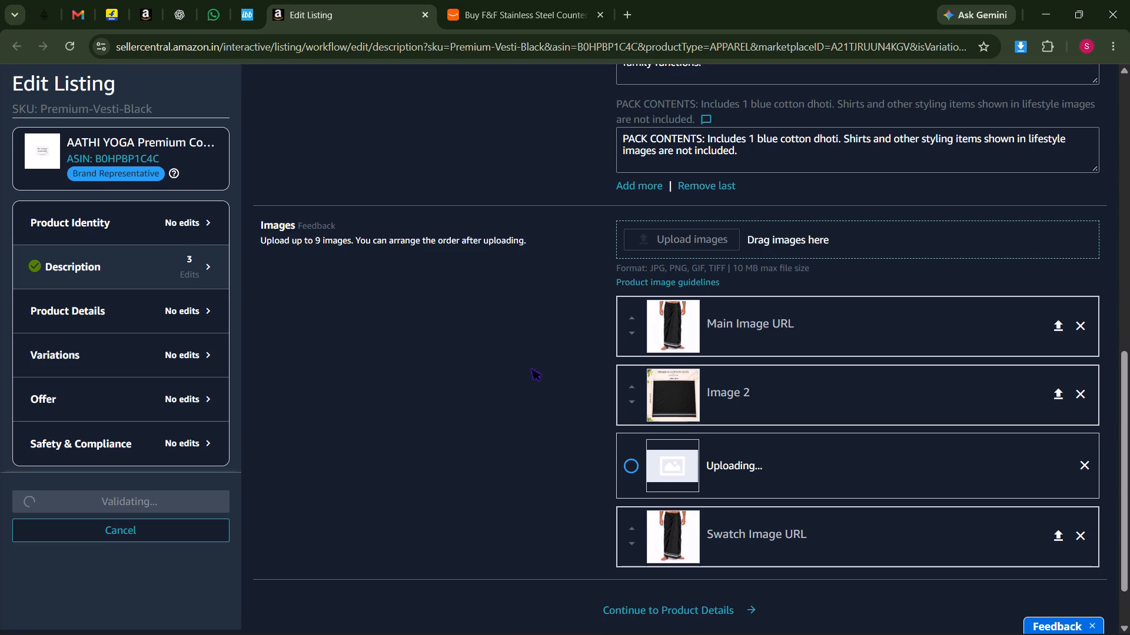
pyautogui.scroll(-3, 530, 364)
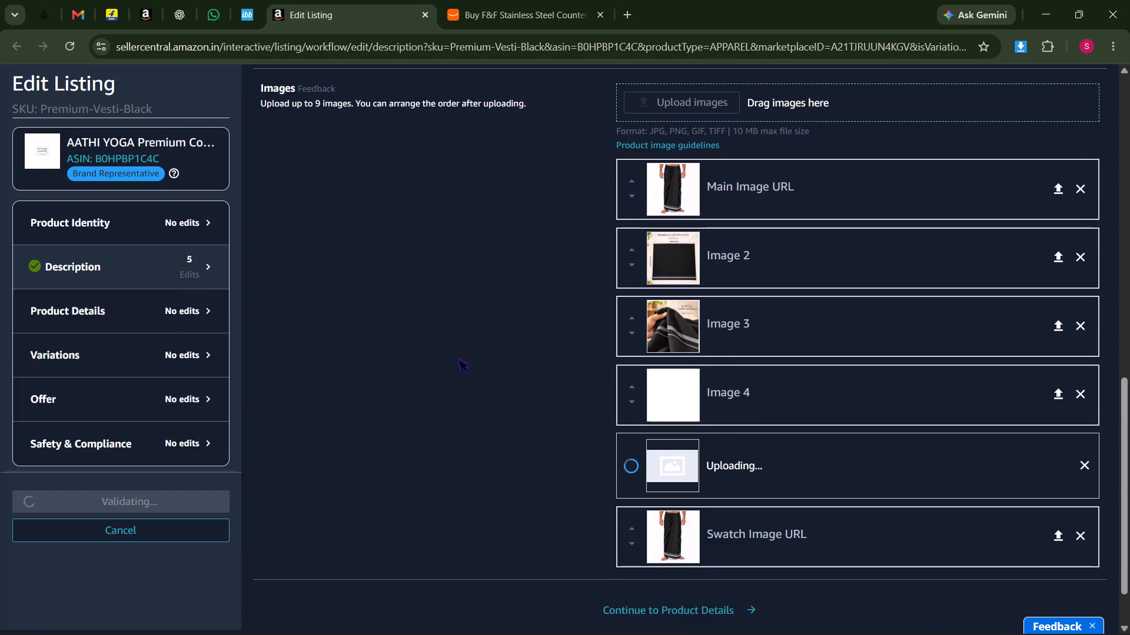
pyautogui.scroll(-1, 447, 371)
pyautogui.scroll(-1, 480, 295)
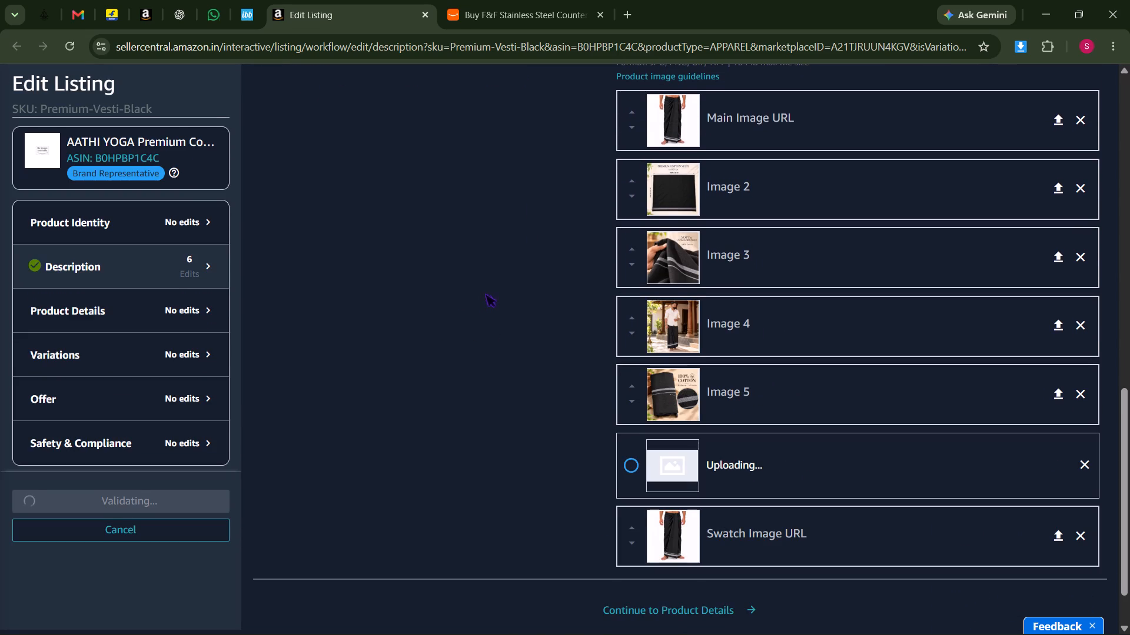
pyautogui.scroll(-2, 485, 290)
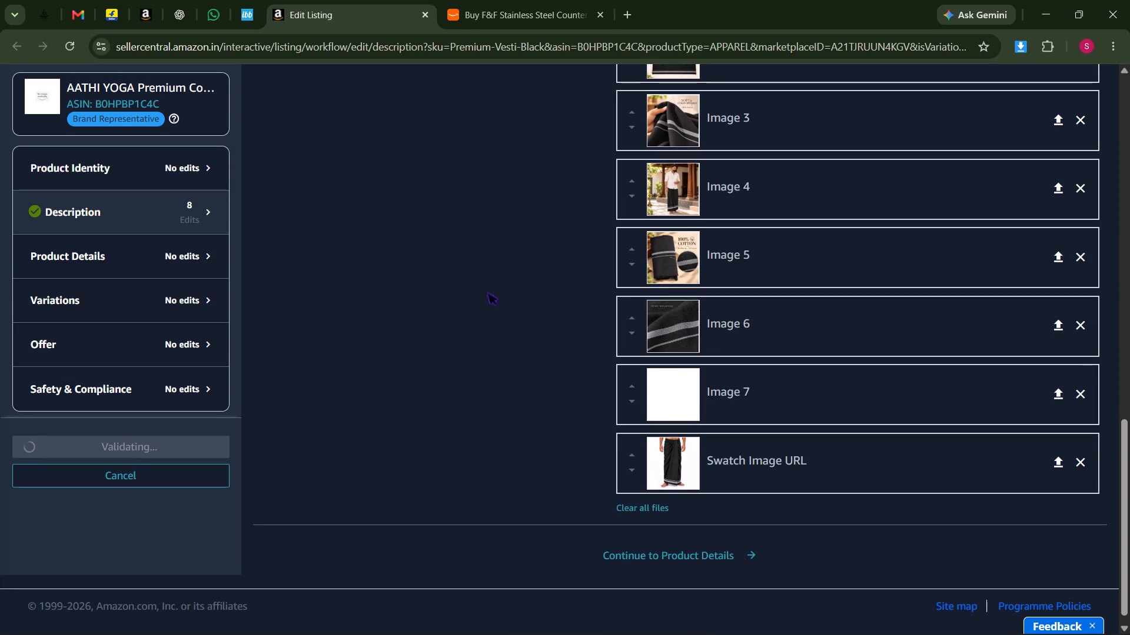
pyautogui.scroll(-2, 487, 288)
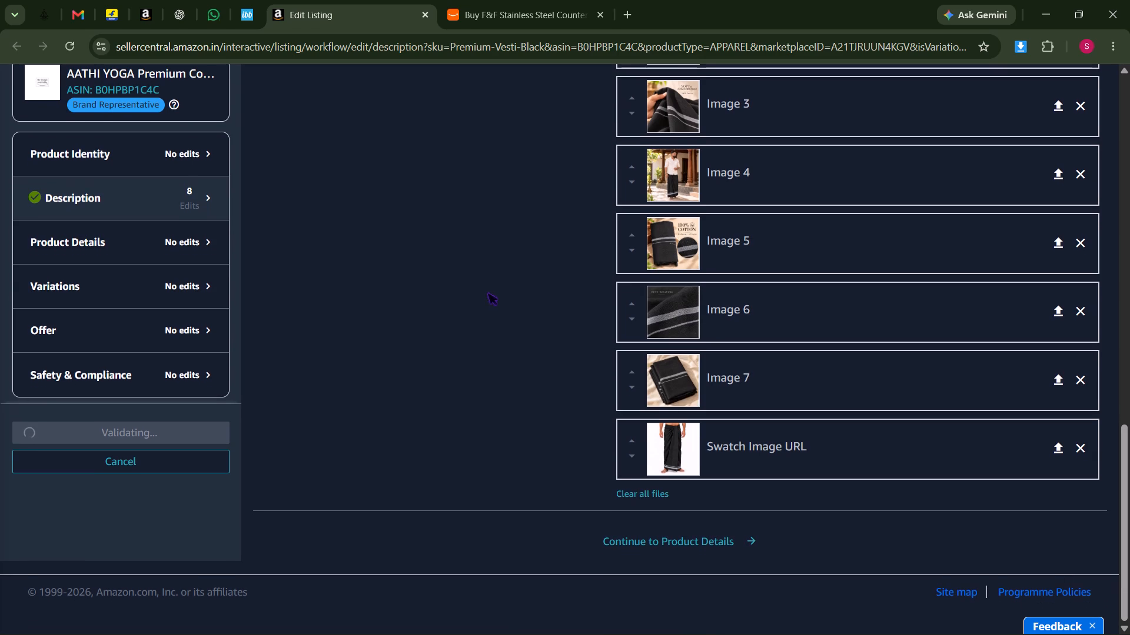
pyautogui.scroll(-1, 487, 288)
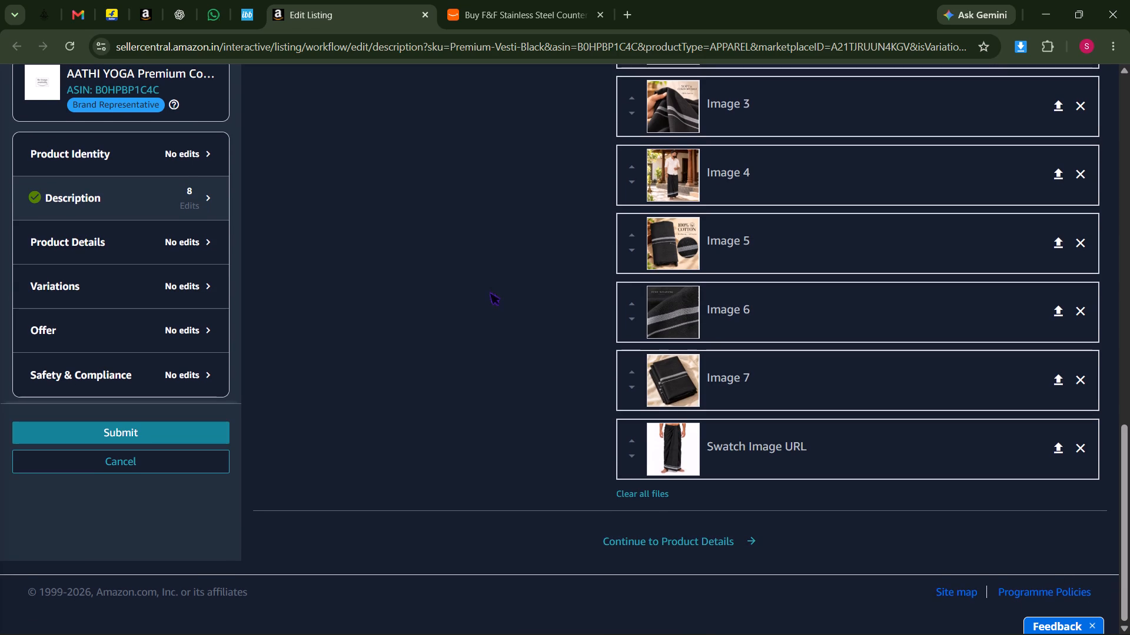
pyautogui.scroll(3, 489, 288)
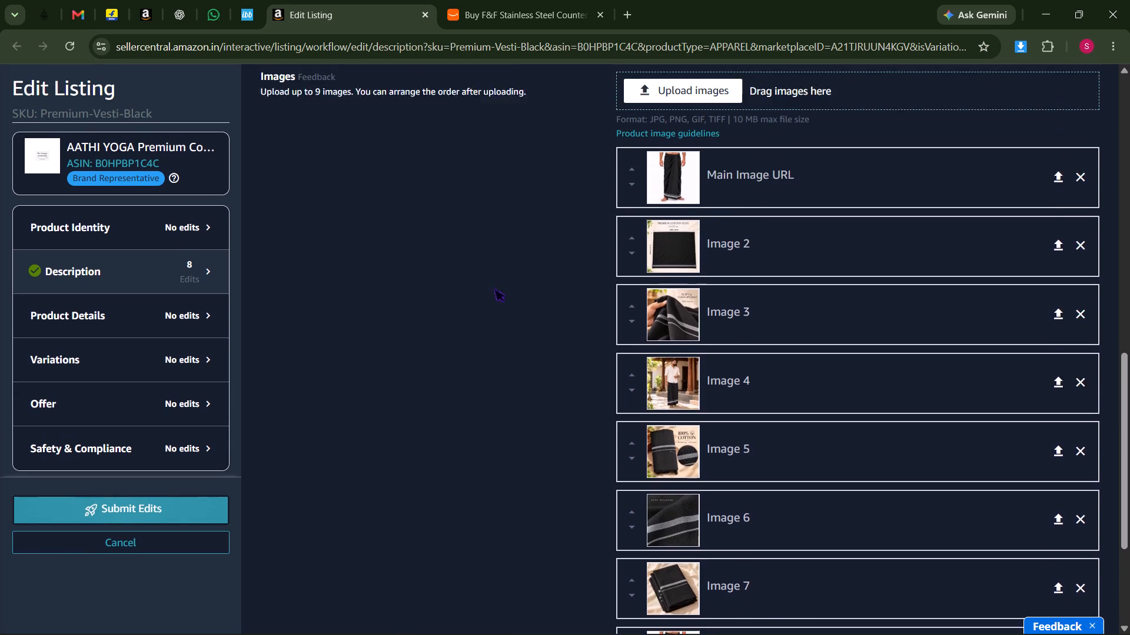
pyautogui.scroll(2, 507, 299)
pyautogui.scroll(6, 538, 399)
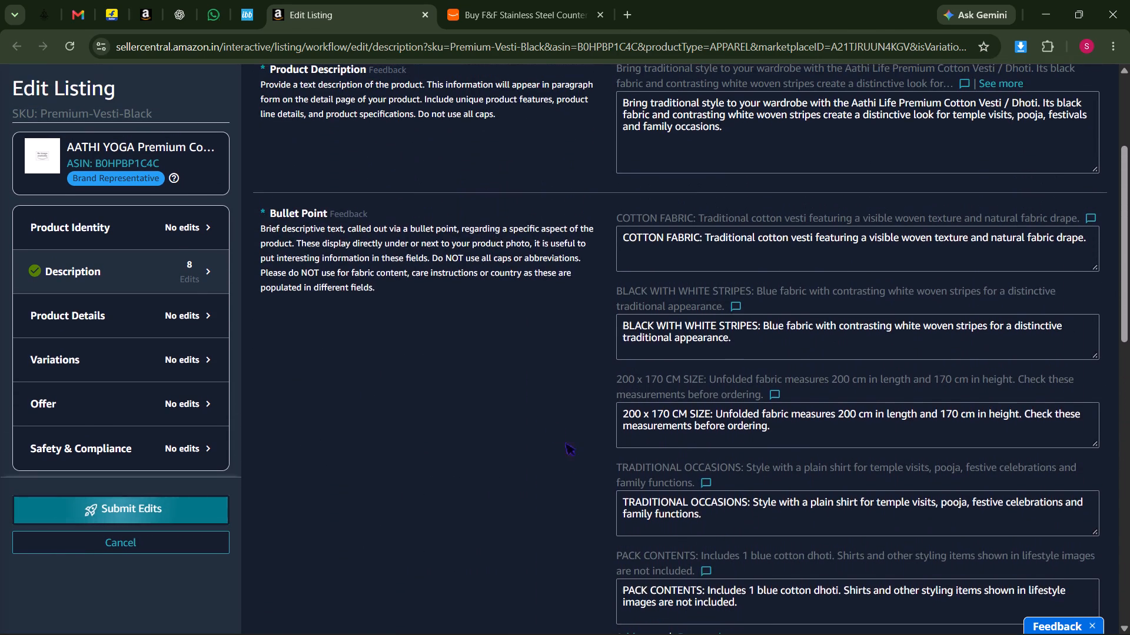
pyautogui.scroll(2, 576, 458)
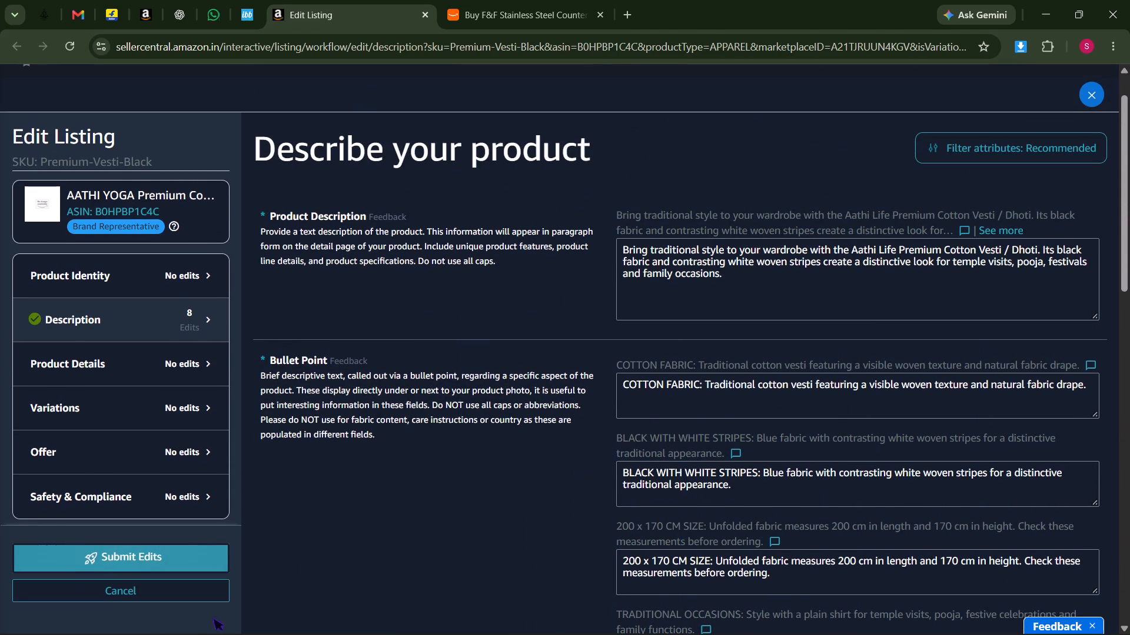
# Submit the edits to the Premium-Vesti-Black listing.
pyautogui.click(189, 556)
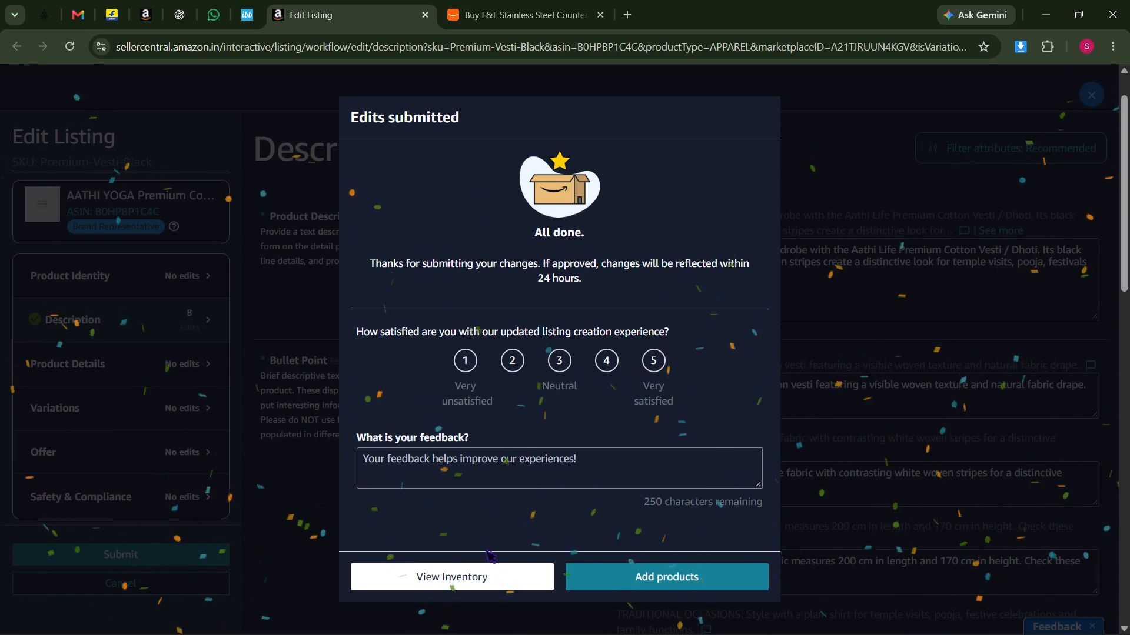
# Return to the inventory list and expand the AATHI YOGA Premium Vesti variation family to show its variation listings.
pyautogui.click(481, 575)
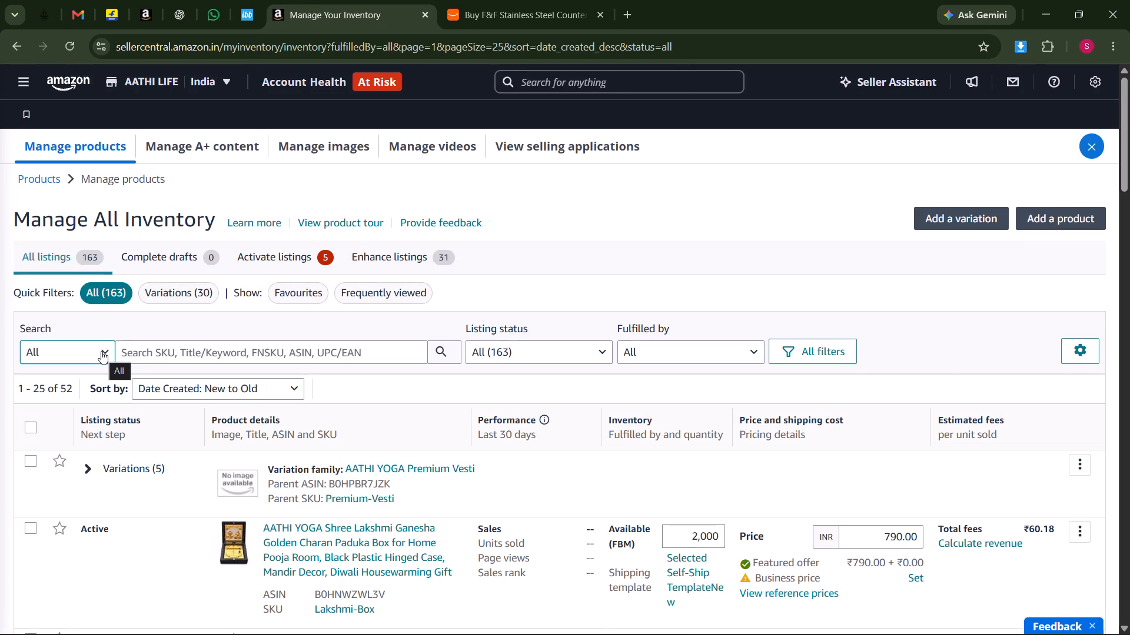
pyautogui.click(91, 466)
pyautogui.scroll(-1, 255, 290)
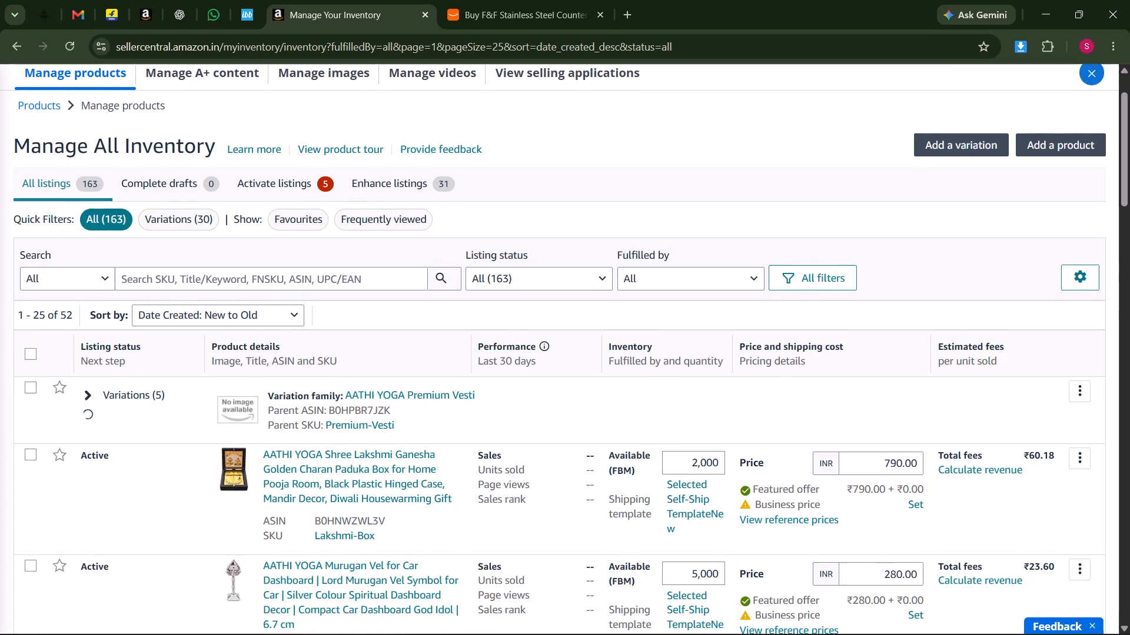
pyautogui.scroll(-3, 348, 286)
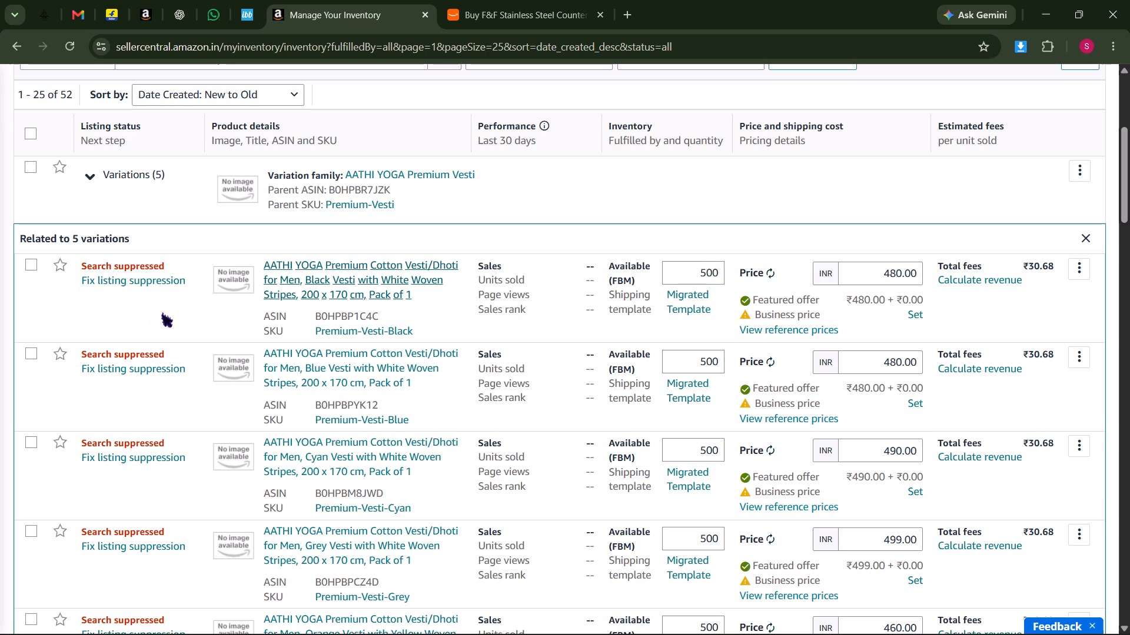
# Open the Premium-Vesti-Blue variation listing for editing from the inventory list.
pyautogui.scroll(-1, 165, 308)
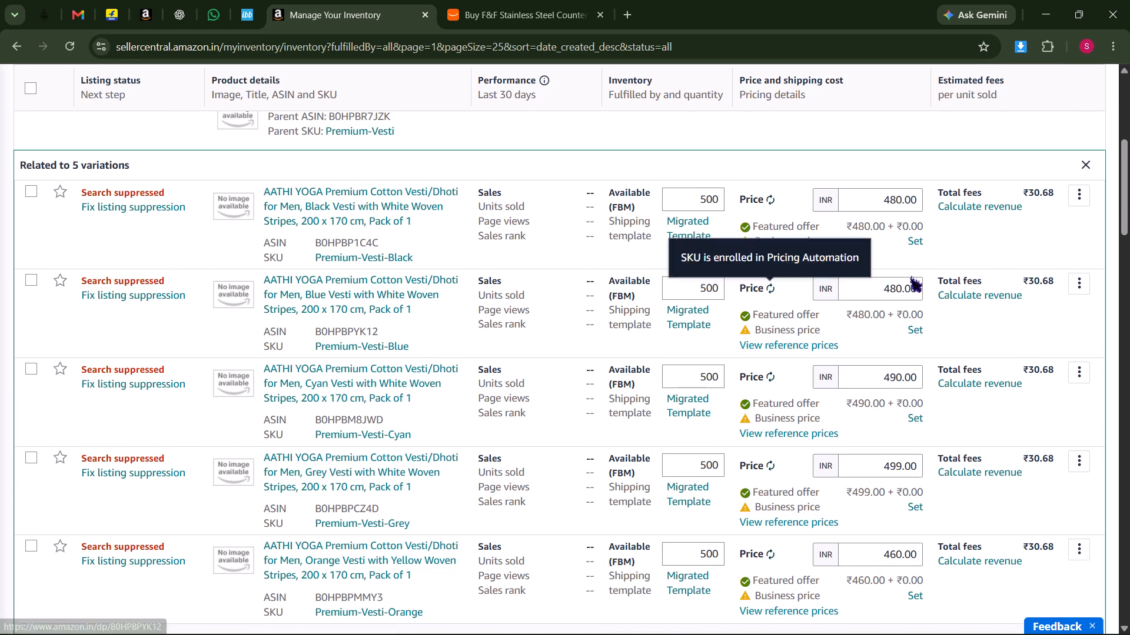
pyautogui.click(1081, 286)
pyautogui.click(973, 330)
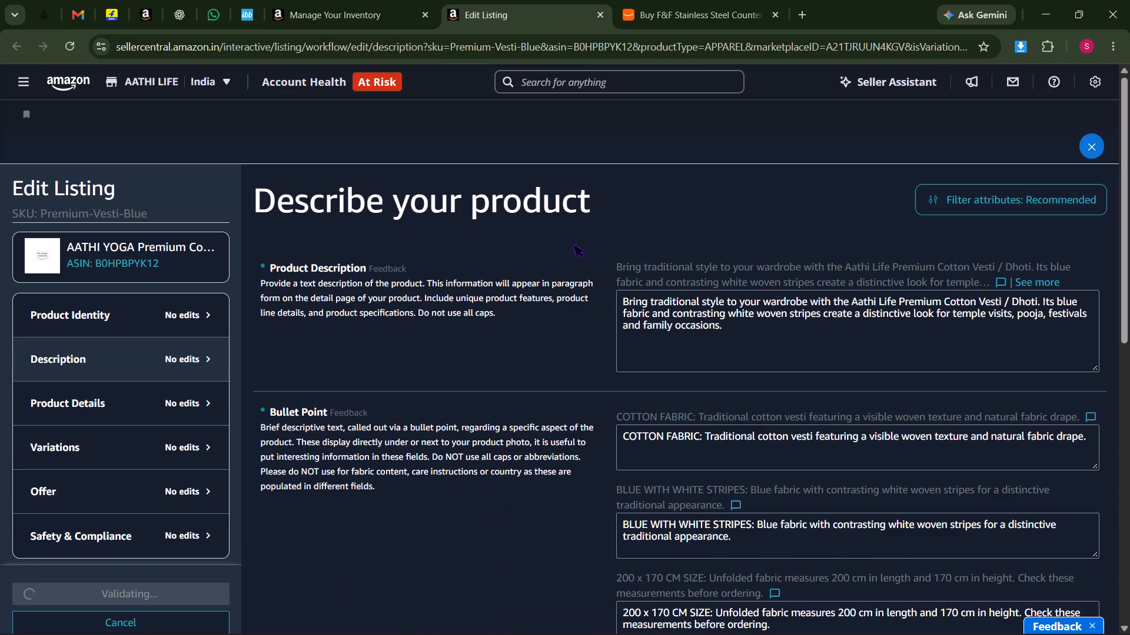
# Remove the broken main image and swatch image from the Premium-Vesti-Blue listing.
pyautogui.scroll(-9, 561, 255)
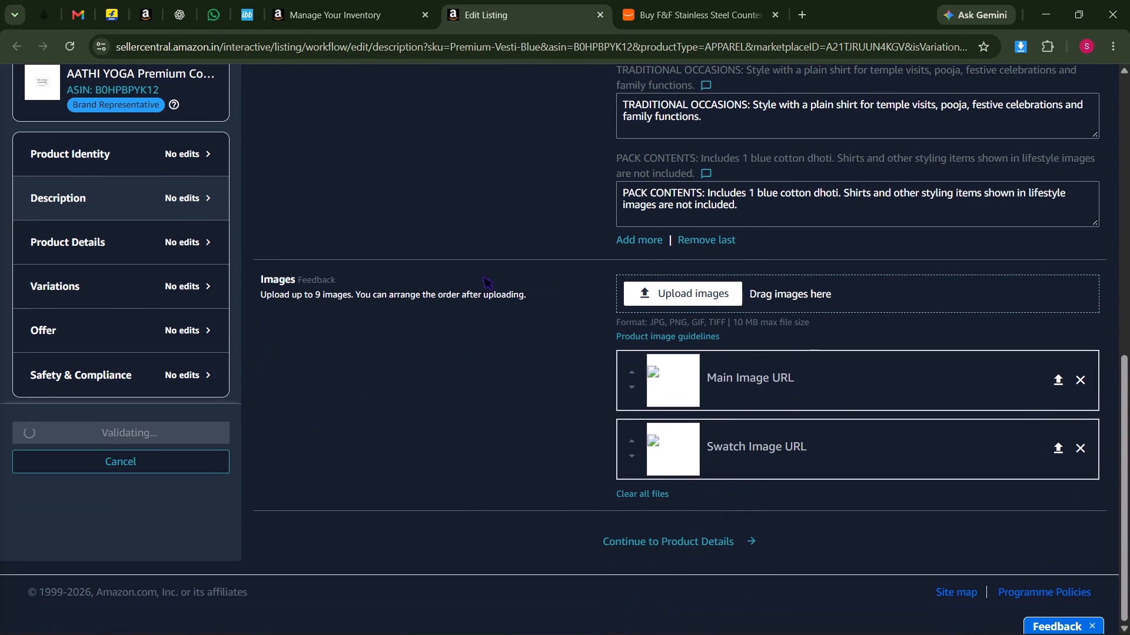
pyautogui.scroll(-3, 482, 272)
pyautogui.click(1078, 385)
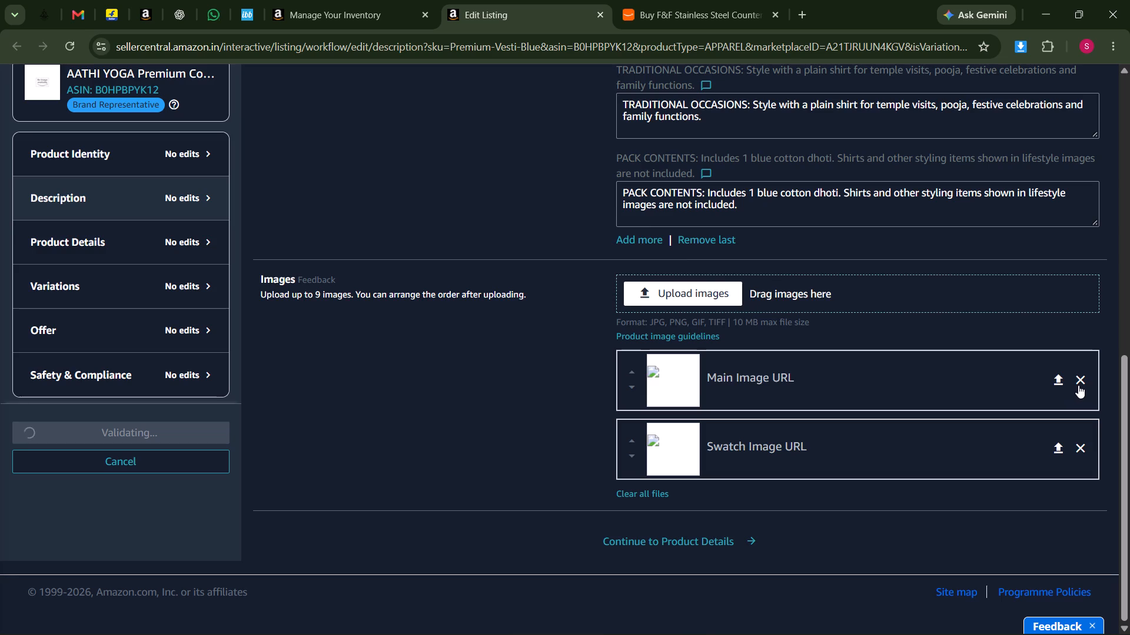
pyautogui.click(1084, 449)
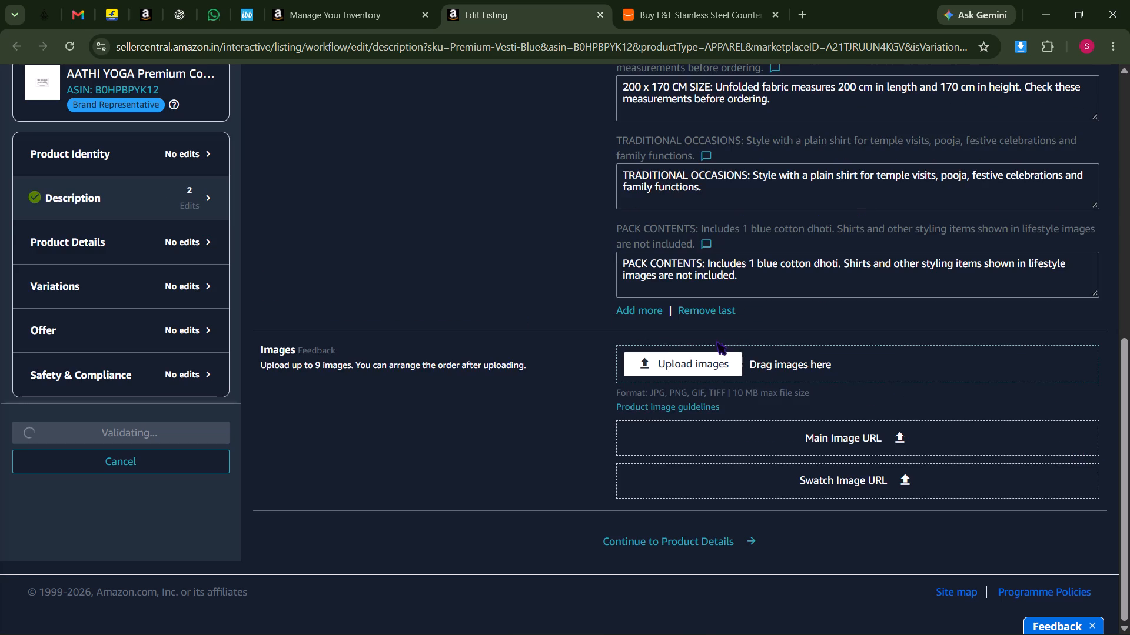
# Upload Royal Blue Dhoti with Lavender Hem from the Downloads folder as the blue listing's main image.
pyautogui.click(686, 364)
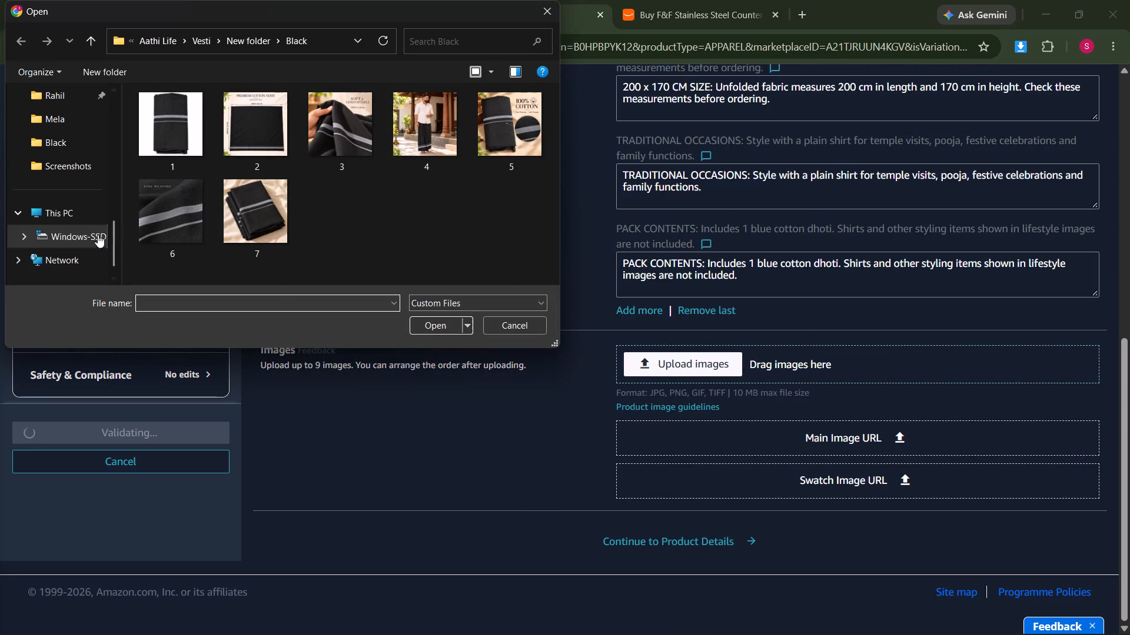
pyautogui.scroll(4, 61, 216)
pyautogui.click(61, 160)
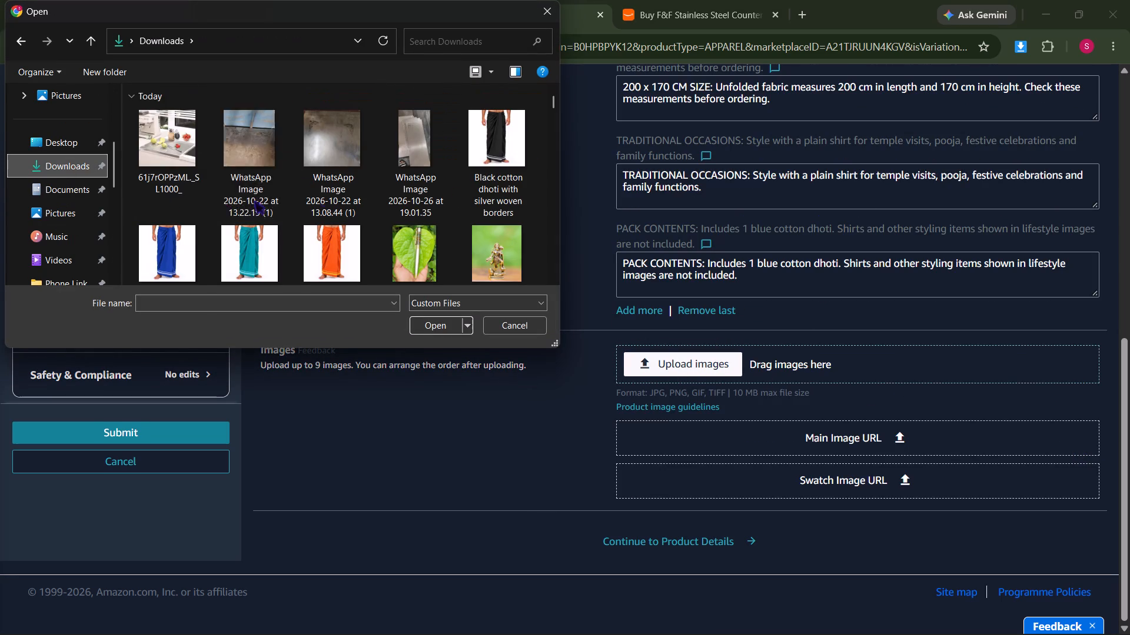
pyautogui.click(169, 238)
pyautogui.click(427, 328)
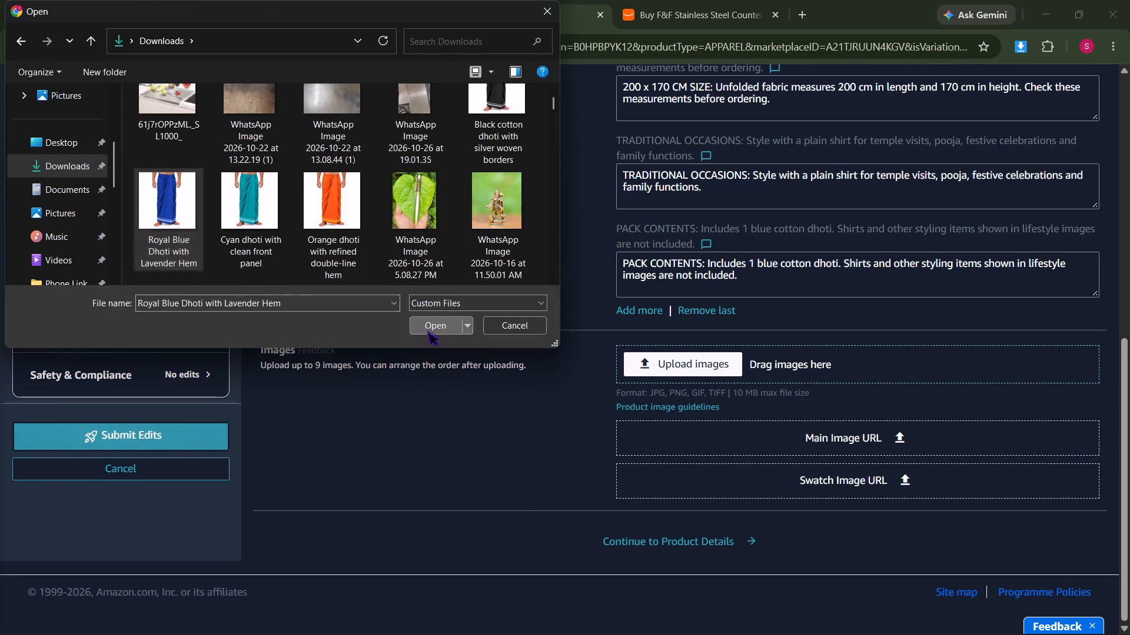
pyautogui.scroll(-5, 577, 260)
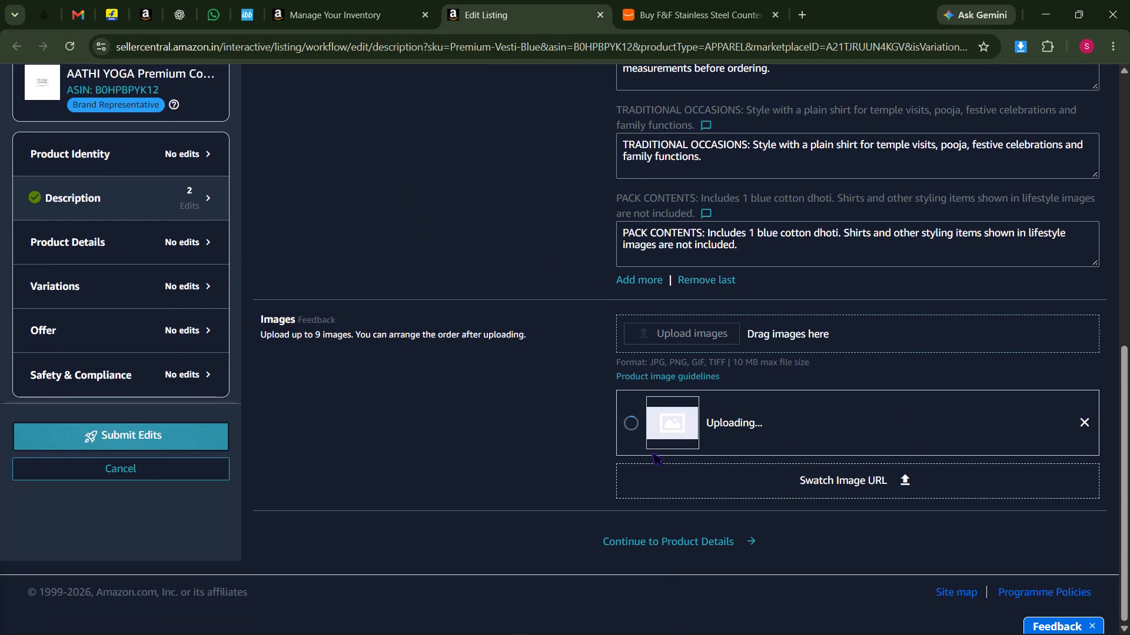
pyautogui.scroll(-6, 597, 456)
pyautogui.scroll(-4, 559, 415)
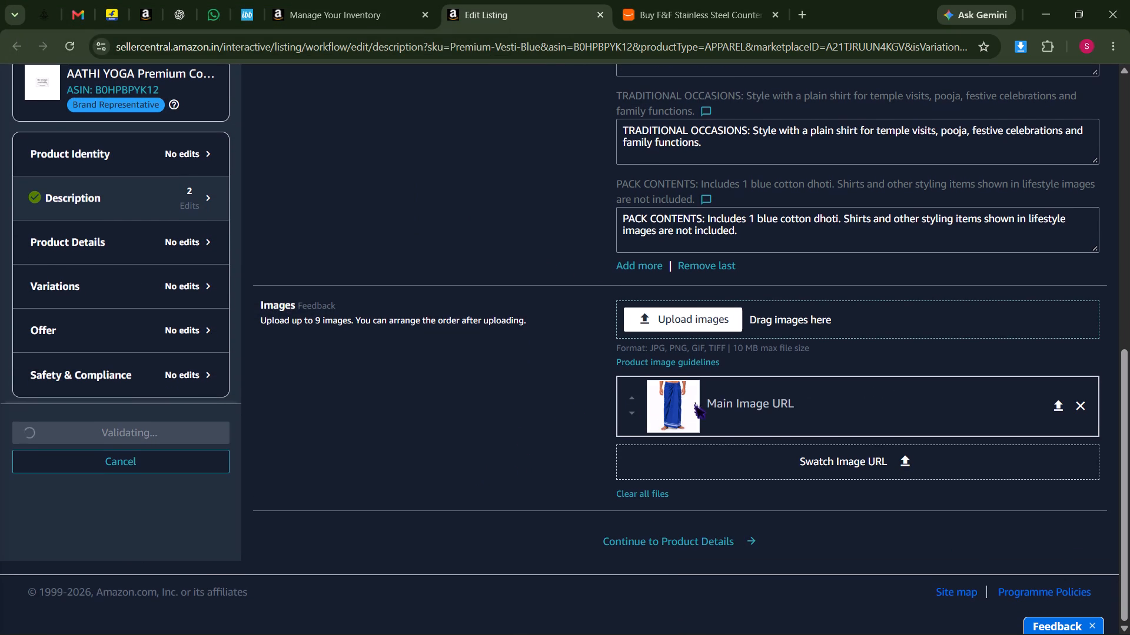
# Upload the Royal Blue Dhoti with Lavender Hem image as the blue listing's swatch image.
pyautogui.click(861, 464)
pyautogui.click(903, 464)
pyautogui.click(171, 232)
pyautogui.click(432, 317)
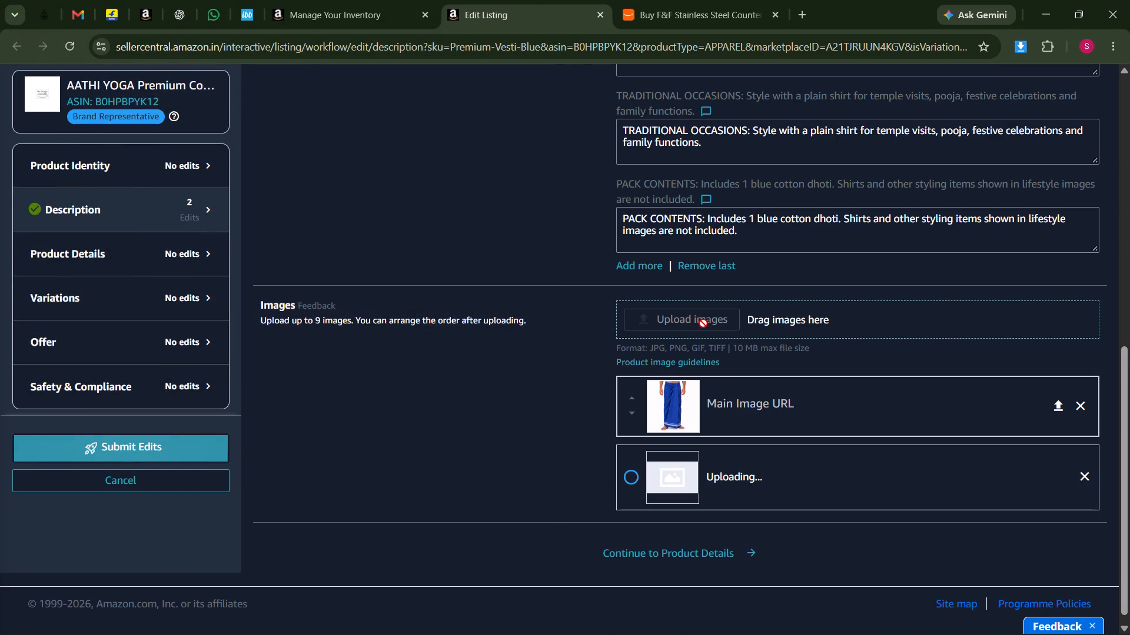
# Upload the five Downloads images from Temple portrait in royal-blue vesti through Royal-blue dhoti dimensions guide to the blue listing.
pyautogui.click(703, 323)
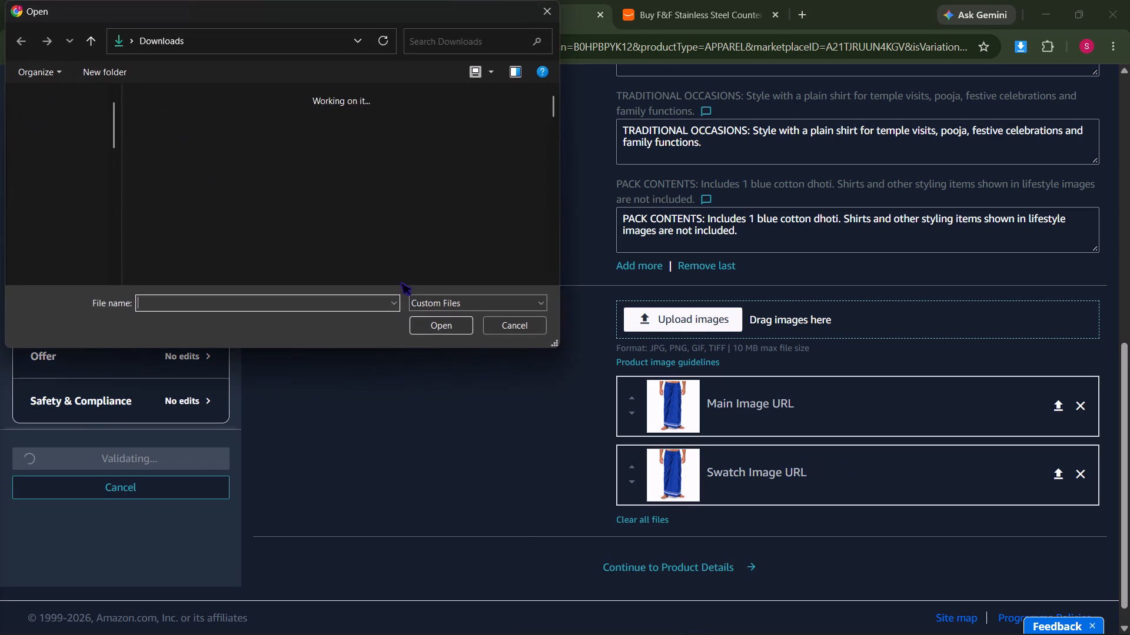
pyautogui.scroll(-1, 350, 219)
pyautogui.scroll(-5, 291, 203)
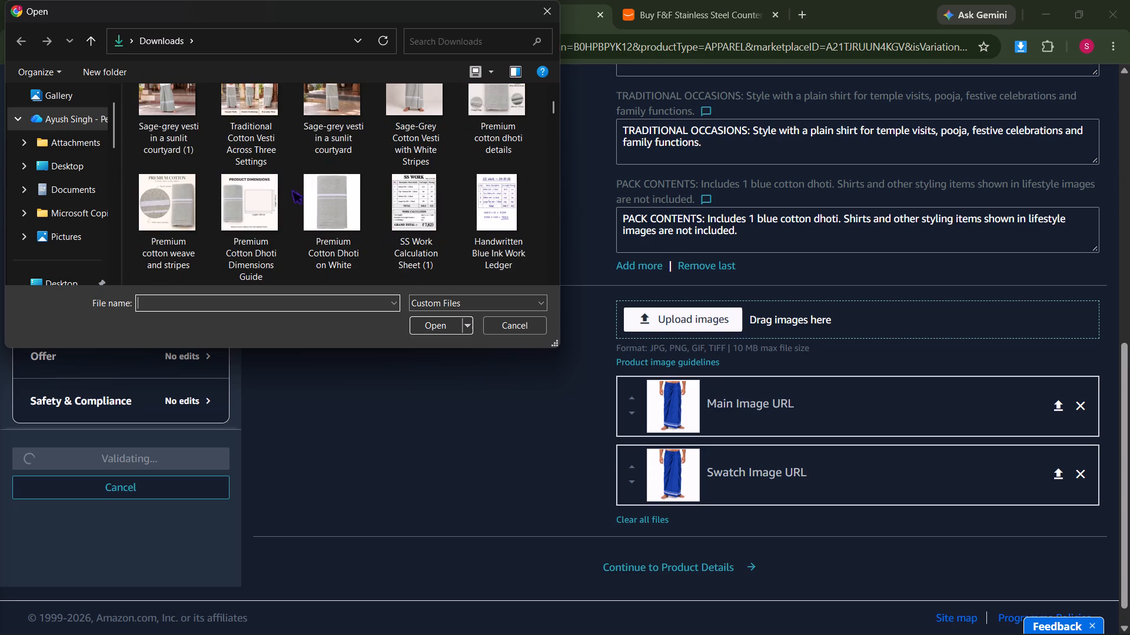
pyautogui.scroll(-4, 291, 186)
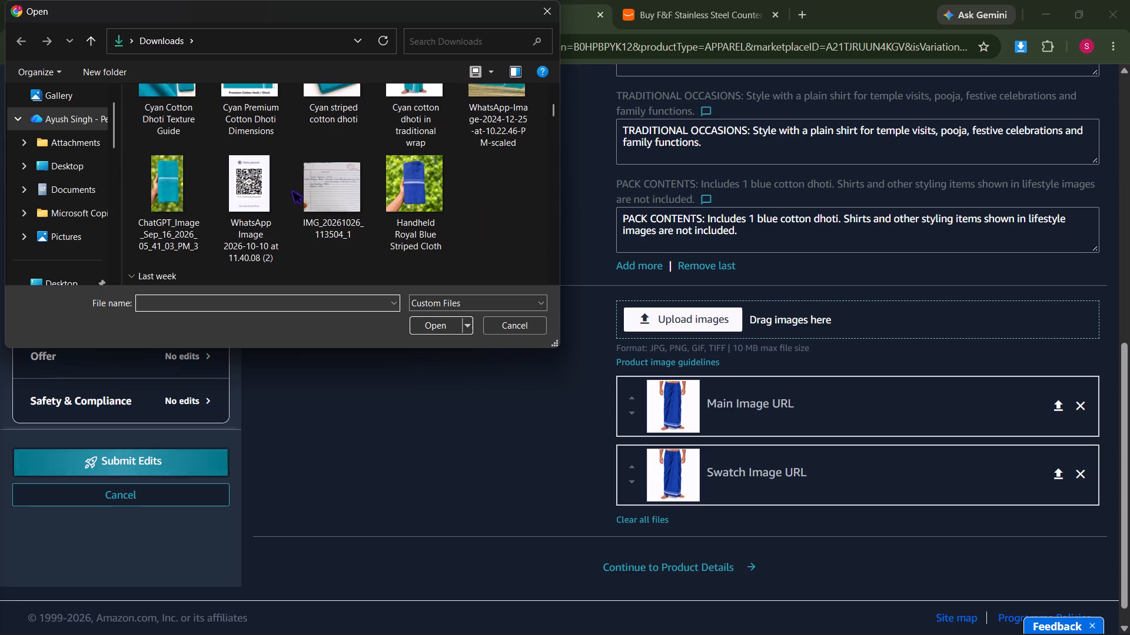
pyautogui.scroll(-2, 291, 186)
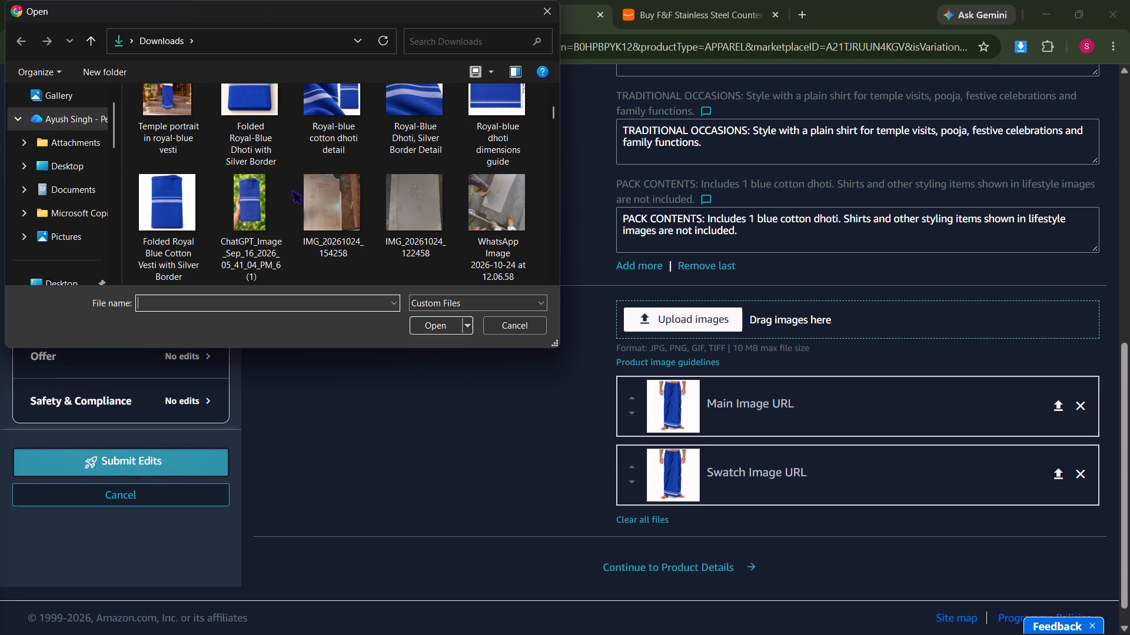
pyautogui.click(168, 206)
pyautogui.scroll(1, 336, 218)
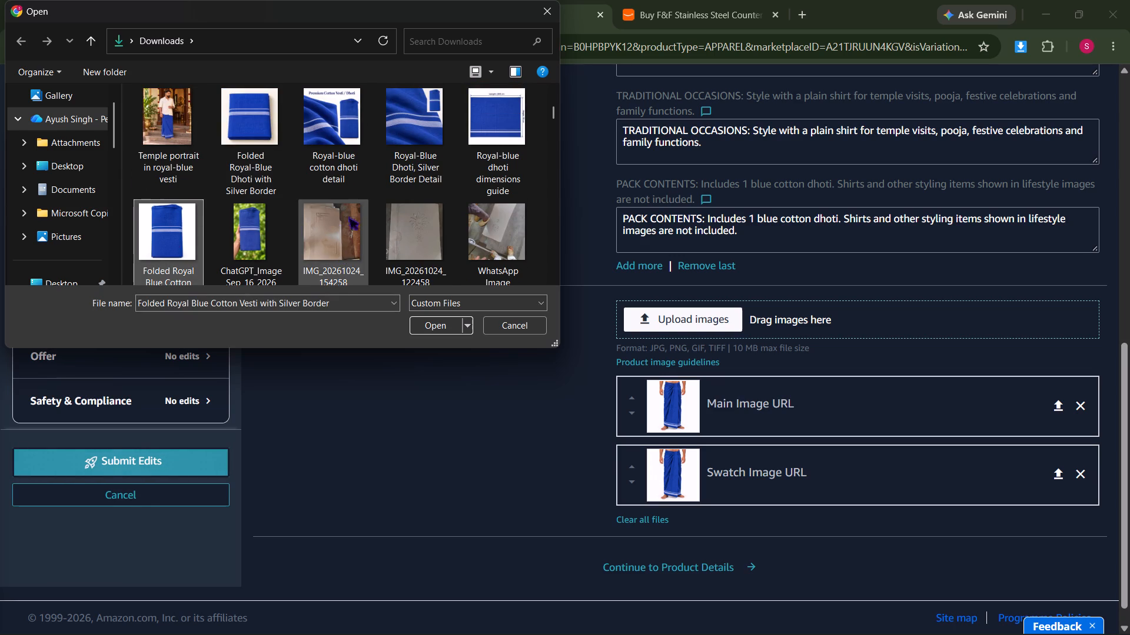
pyautogui.scroll(1, 400, 209)
pyautogui.click(486, 117)
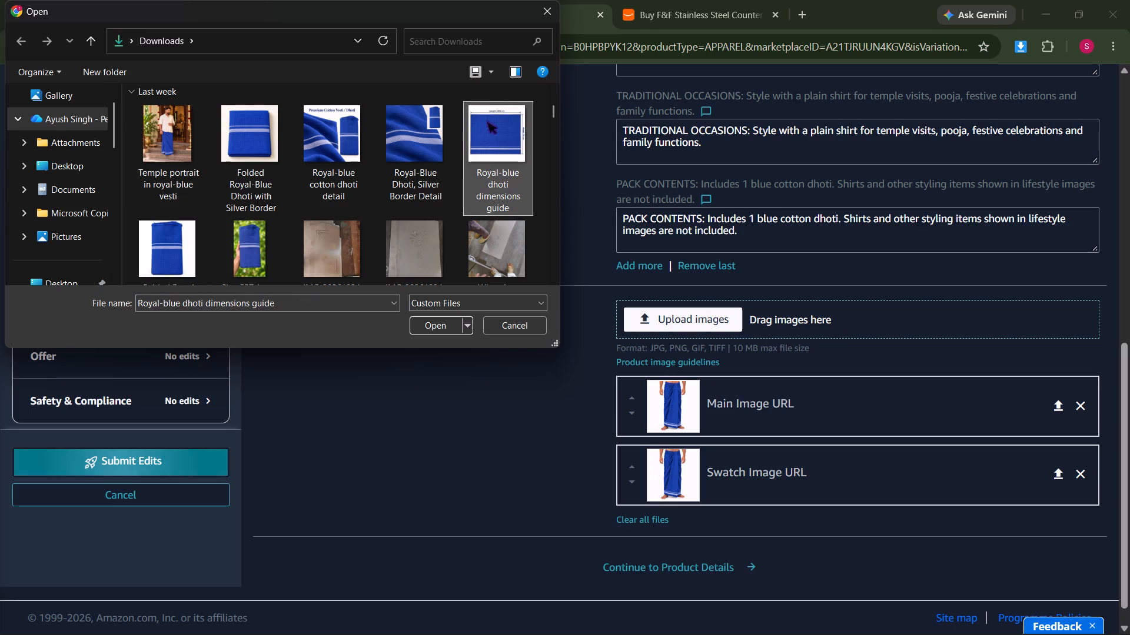
pyautogui.hotkey('shift', 'Left')
pyautogui.hotkey('shift', 'Left')
pyautogui.hotkey('shift', 'Left')
pyautogui.hotkey('shift', 'Left')
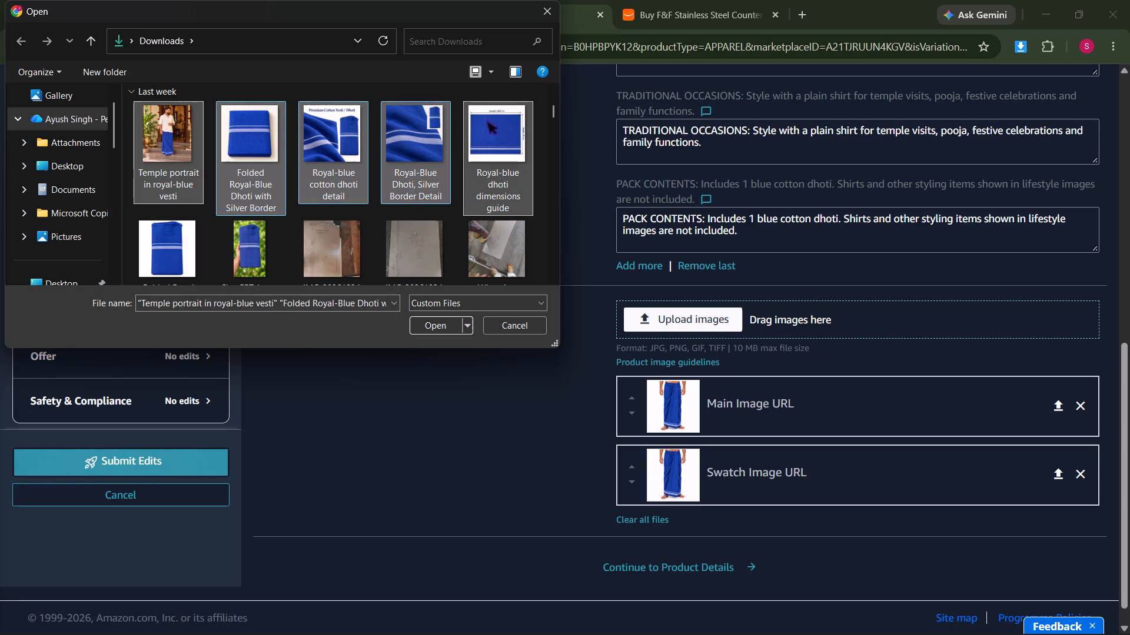
pyautogui.press('Return')
# Check the image upload progress and review the product description and bullet points of the Premium-Vesti-Blue listing.
pyautogui.scroll(-2, 529, 376)
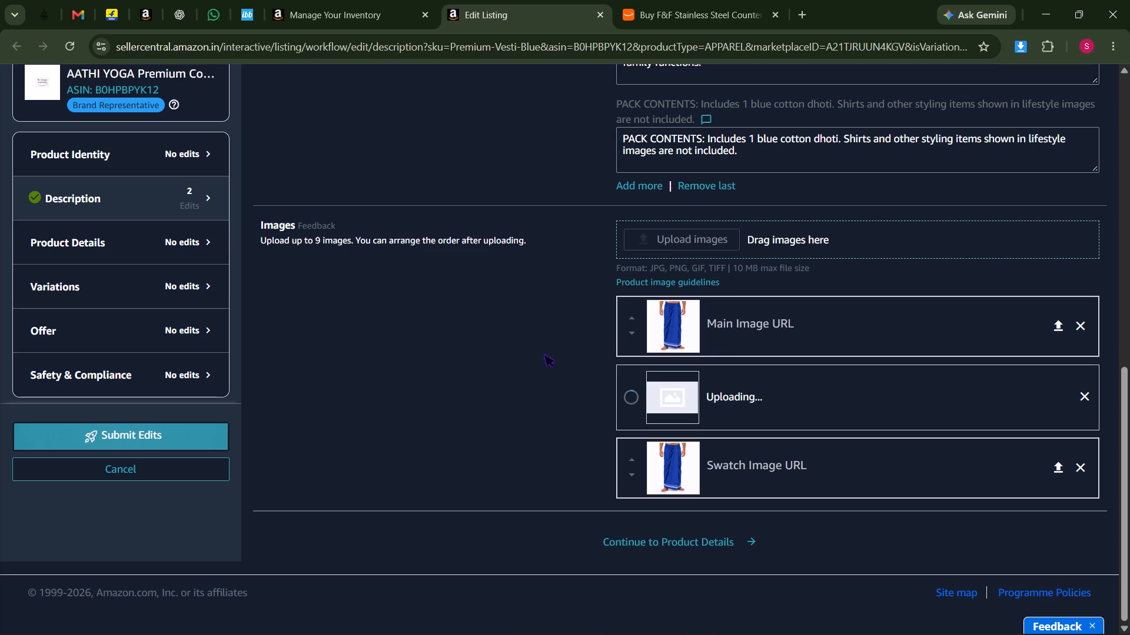
pyautogui.scroll(-1, 543, 350)
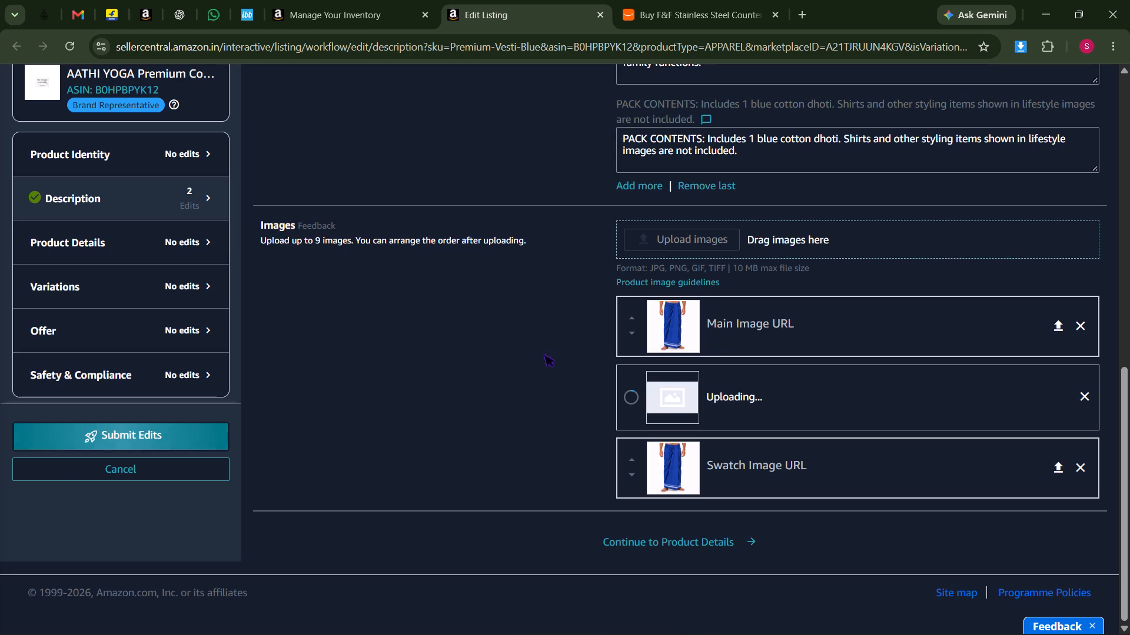
pyautogui.scroll(-1, 543, 350)
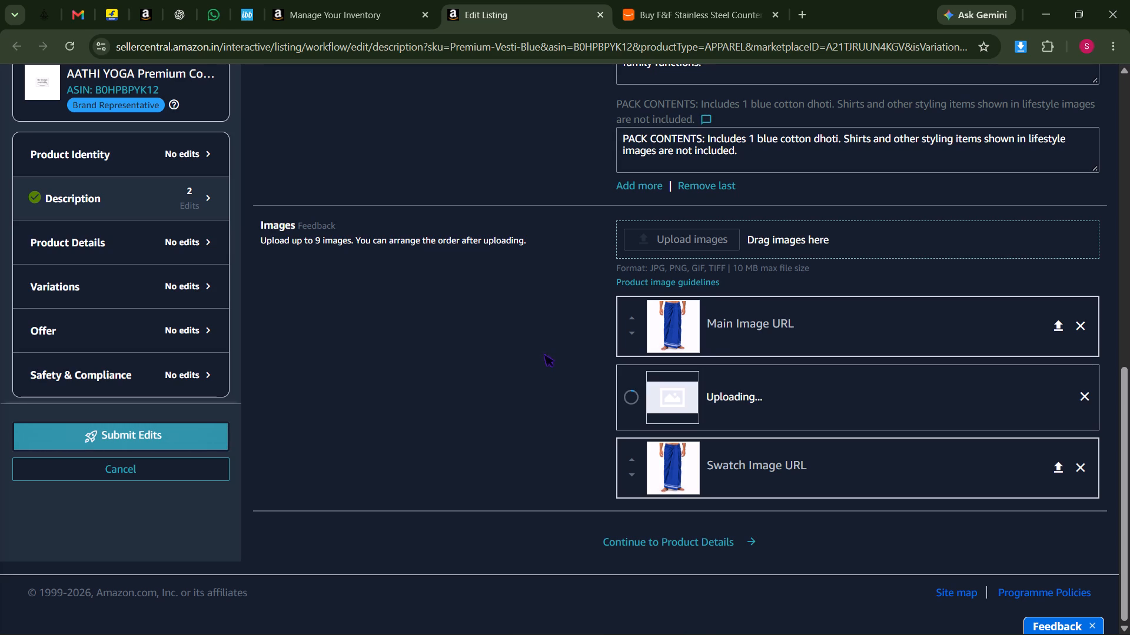
pyautogui.scroll(-3, 543, 350)
pyautogui.scroll(7, 543, 350)
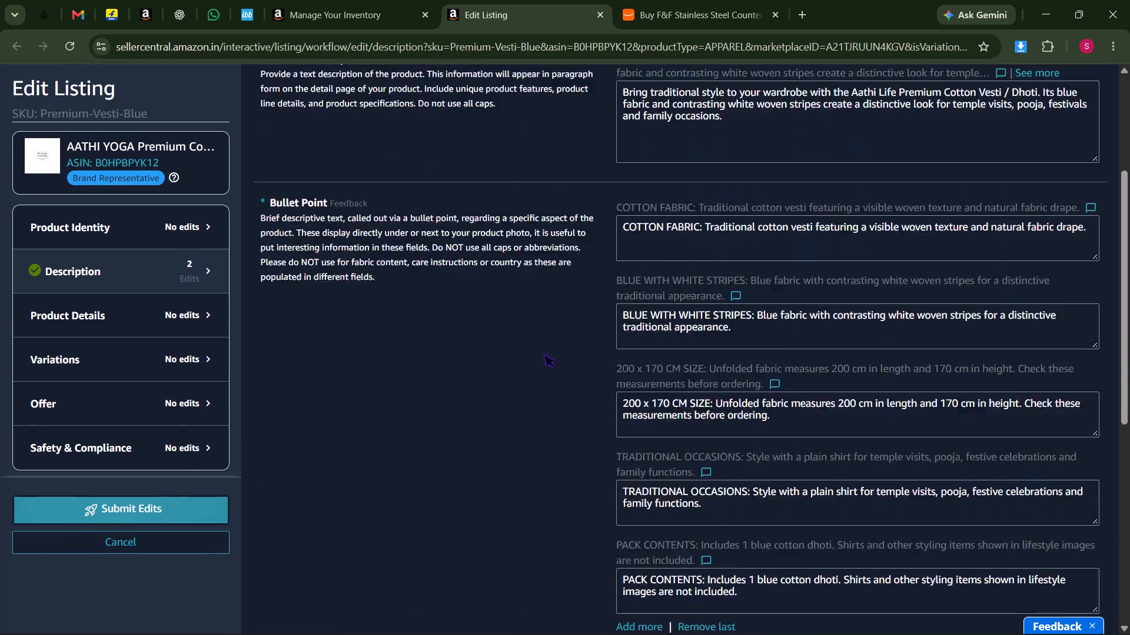
pyautogui.scroll(2, 543, 350)
pyautogui.scroll(-3, 549, 350)
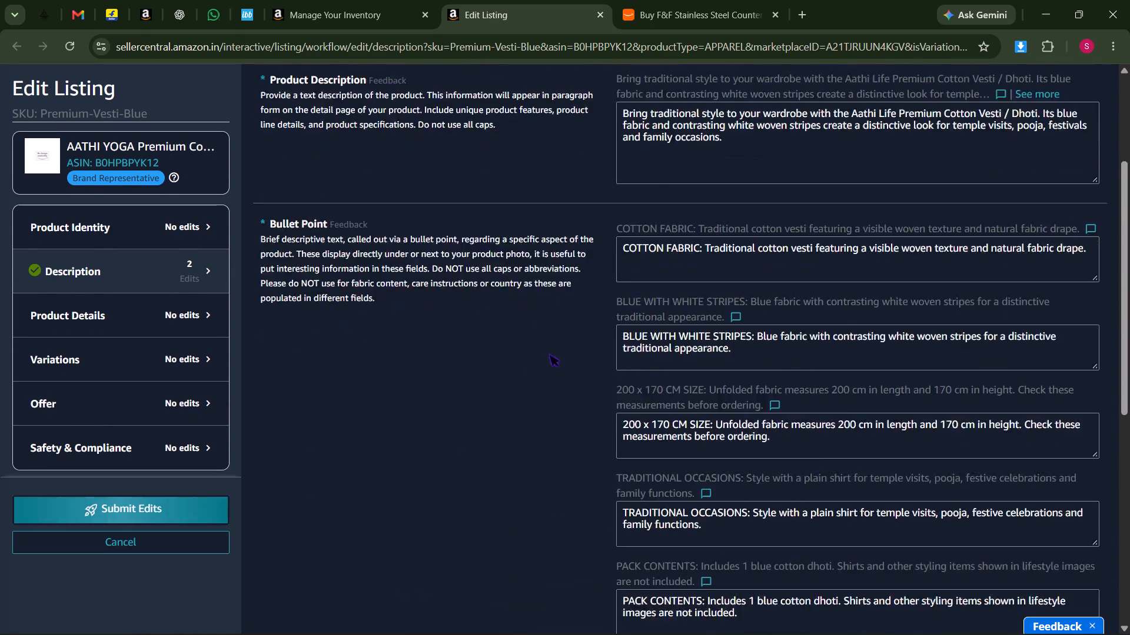
pyautogui.scroll(-8, 549, 350)
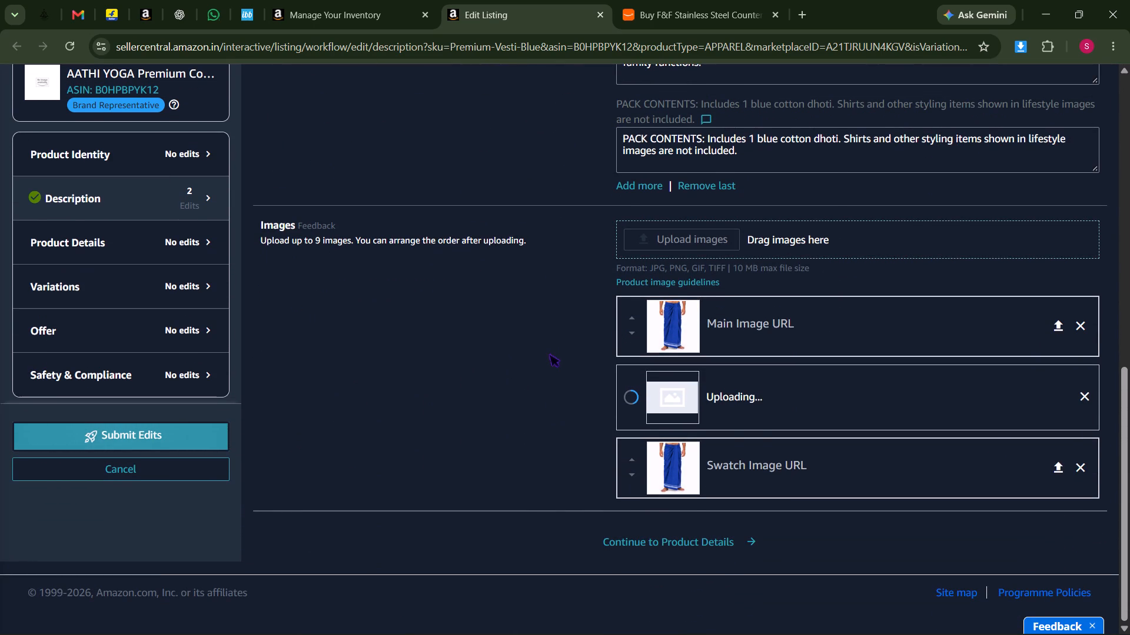
pyautogui.scroll(-1, 549, 350)
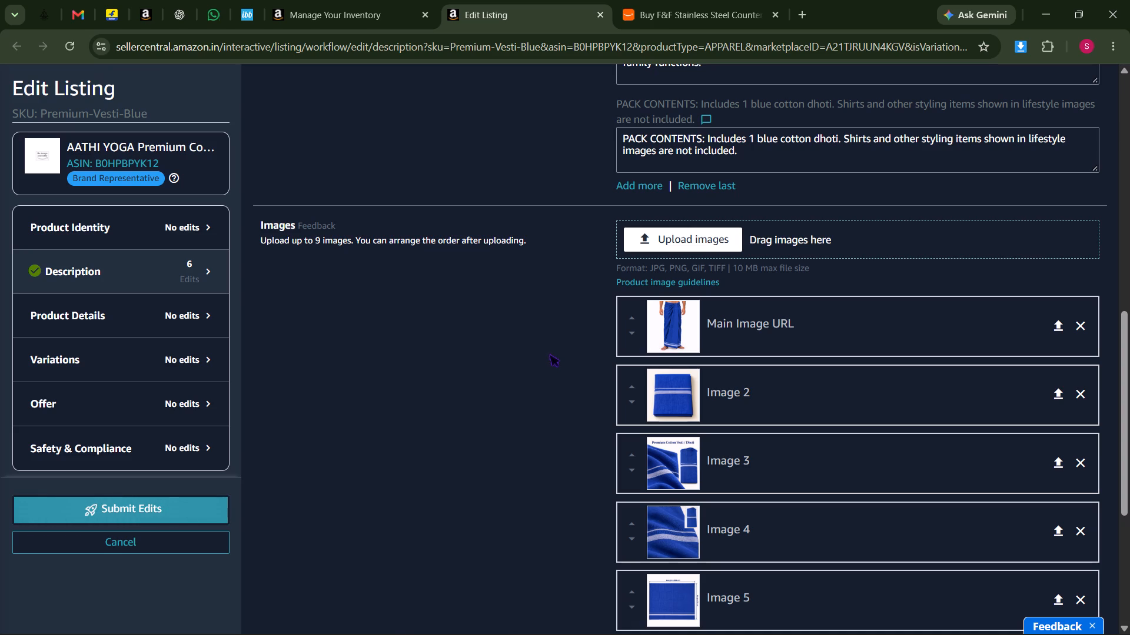
# Remove the Temple portrait in royal-blue vesti.png entry from the blue listing's images.
pyautogui.scroll(-4, 549, 350)
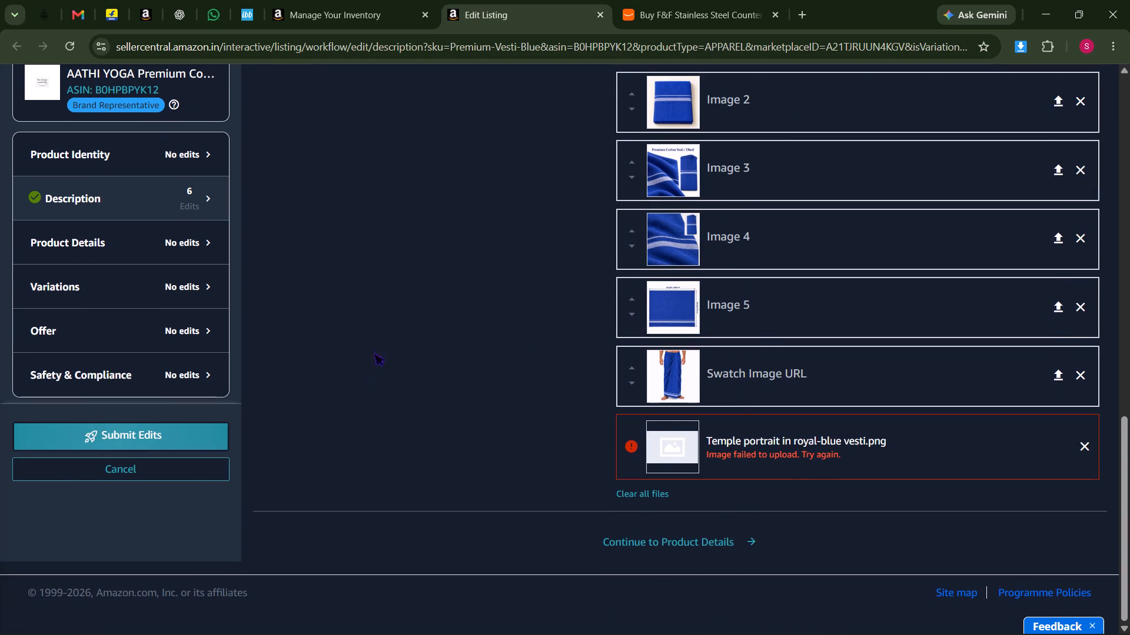
pyautogui.click(1086, 445)
# Move the blue dhoti dimensions guide up the image order to the Image 2 position.
pyautogui.scroll(2, 556, 320)
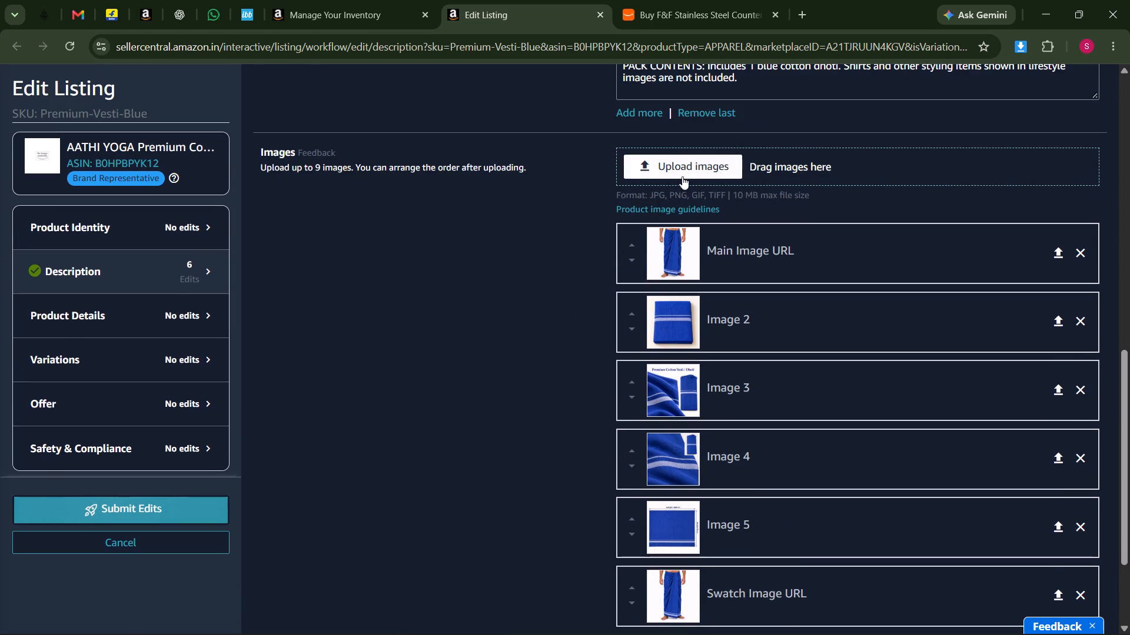
pyautogui.click(634, 515)
pyautogui.click(637, 452)
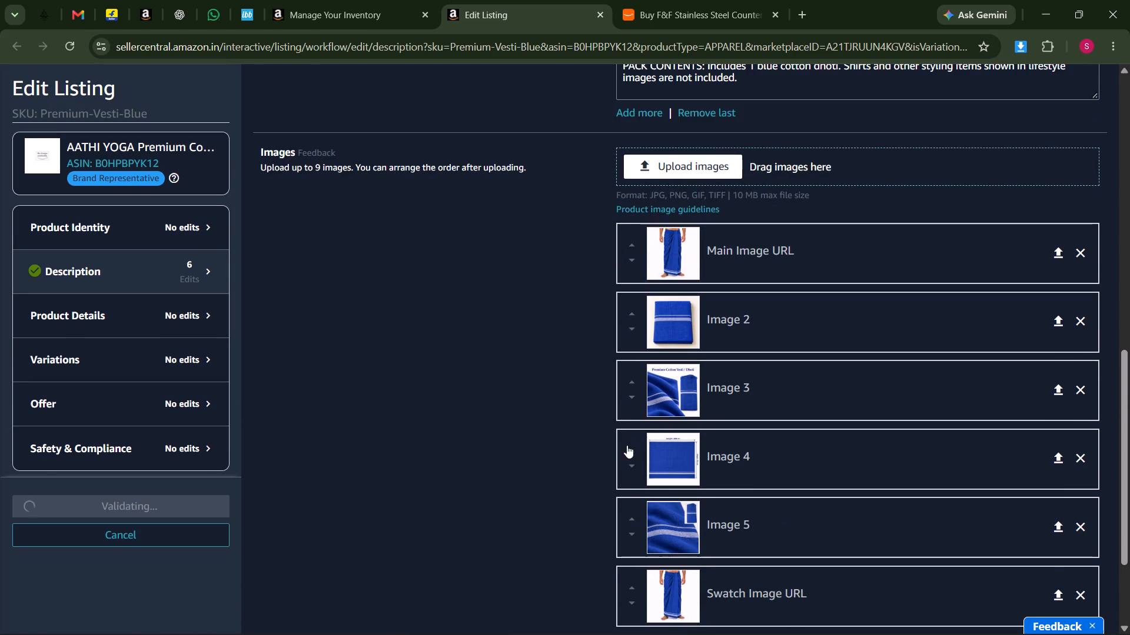
pyautogui.click(627, 445)
pyautogui.click(630, 379)
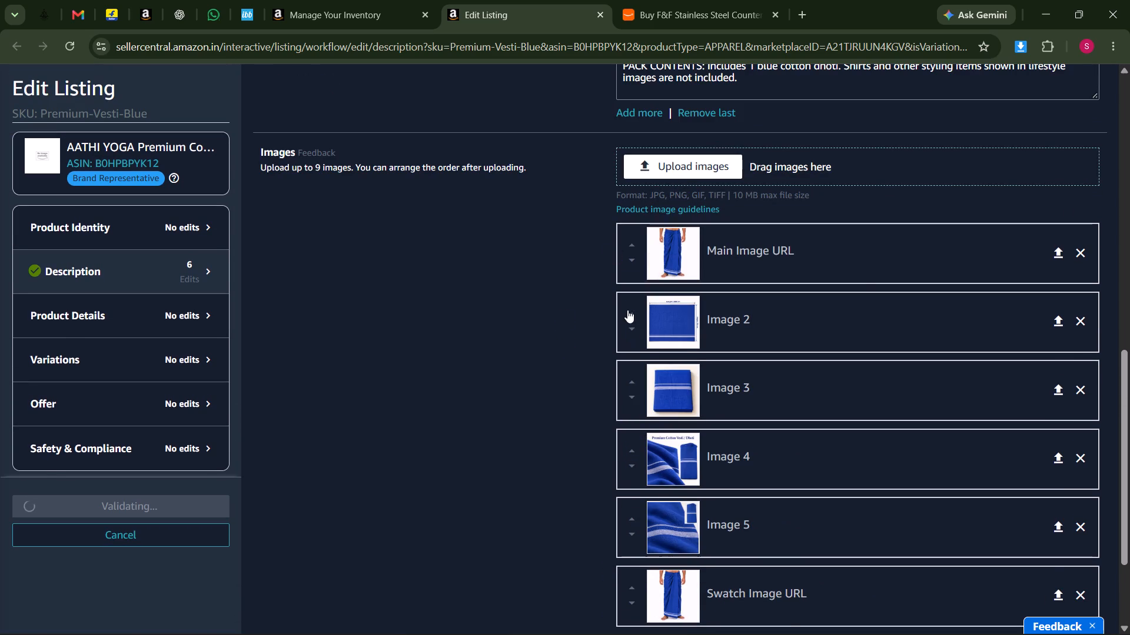
pyautogui.scroll(-2, 860, 278)
pyautogui.scroll(-1, 810, 290)
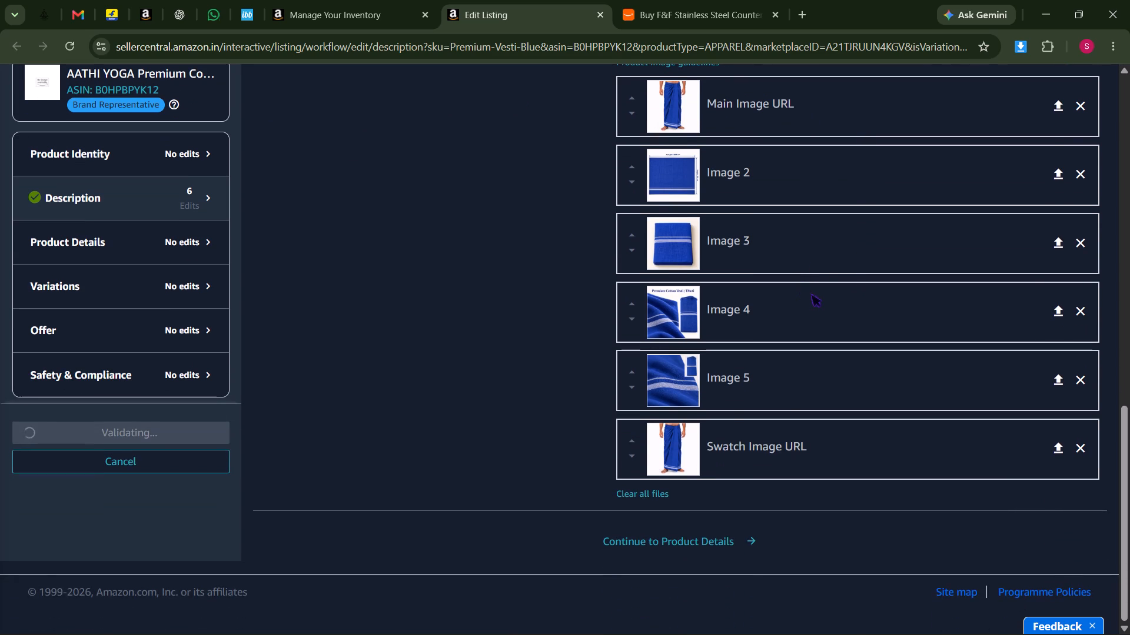
# Upload the Temple portrait in royal-blue vesti and Folded Royal-Blue Dhoti with Silver Border images from Downloads to the blue listing.
pyautogui.scroll(3, 483, 359)
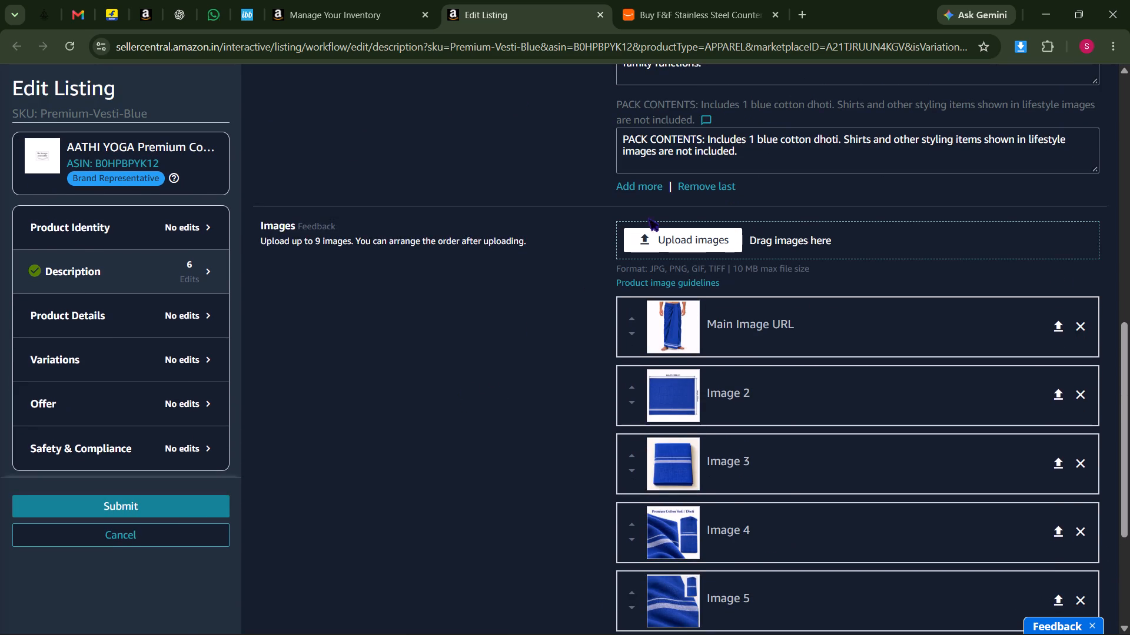
pyautogui.click(668, 245)
pyautogui.scroll(-2, 238, 200)
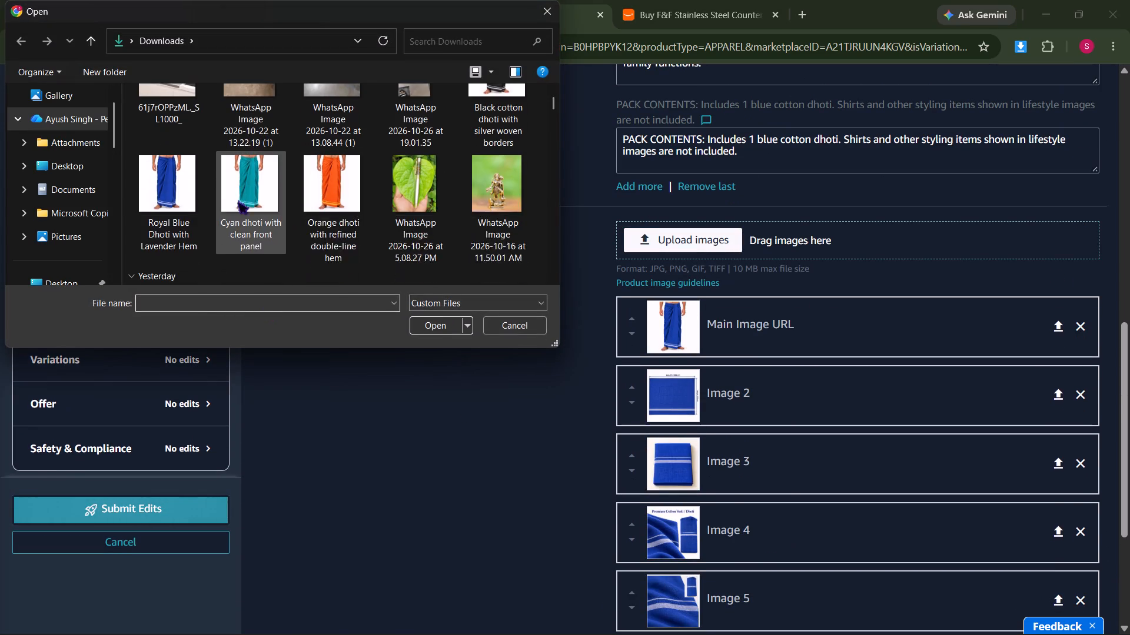
pyautogui.scroll(-3, 234, 191)
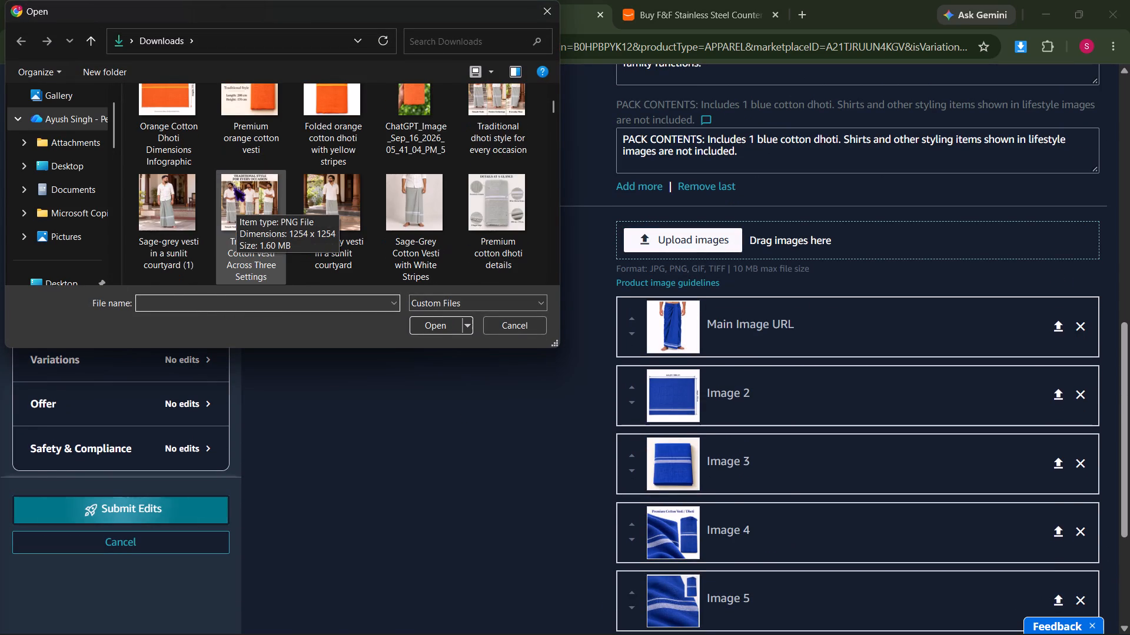
pyautogui.scroll(-6, 234, 184)
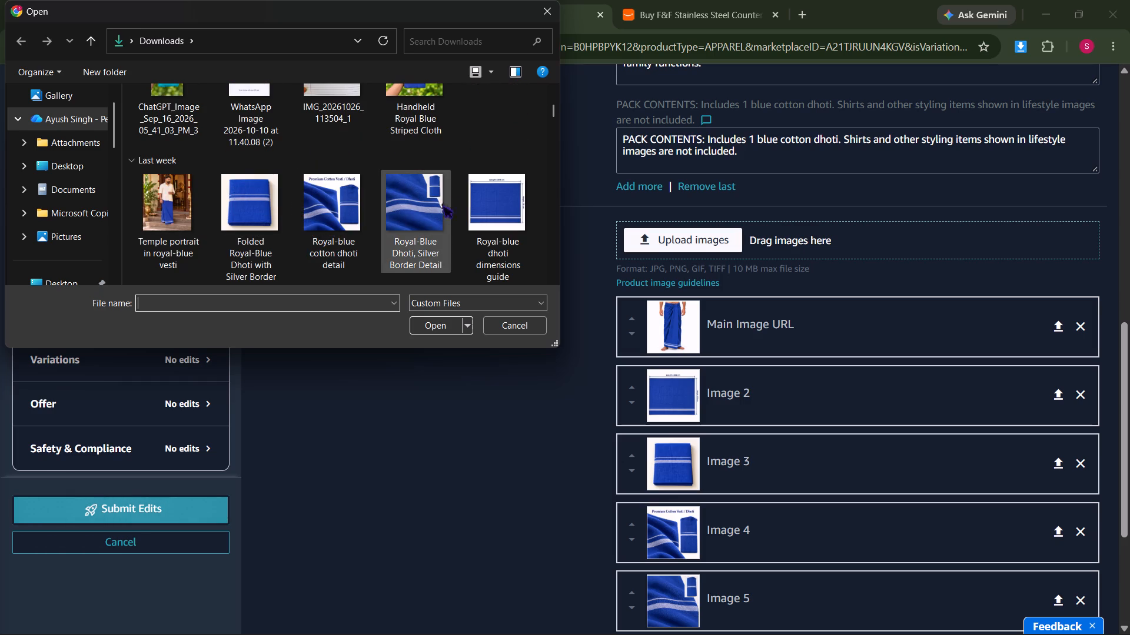
pyautogui.click(252, 206)
pyautogui.hotkey('shift', 'Left')
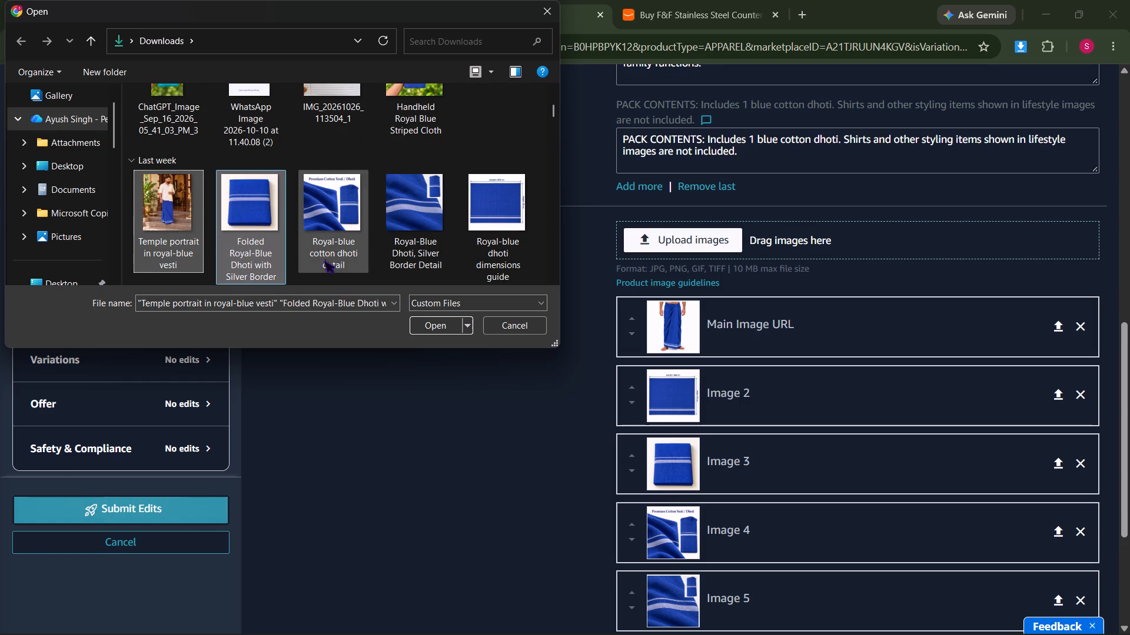
pyautogui.click(418, 319)
pyautogui.scroll(-2, 533, 376)
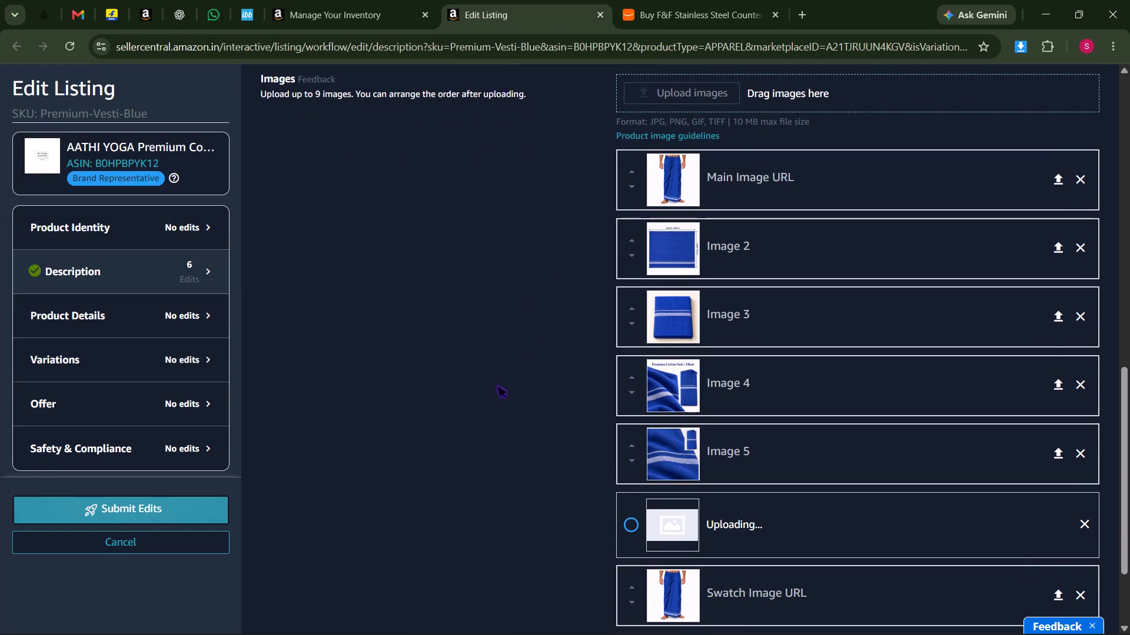
# Move the blue listing's temple portrait up one place in the image order to Image 5.
pyautogui.scroll(-2, 496, 381)
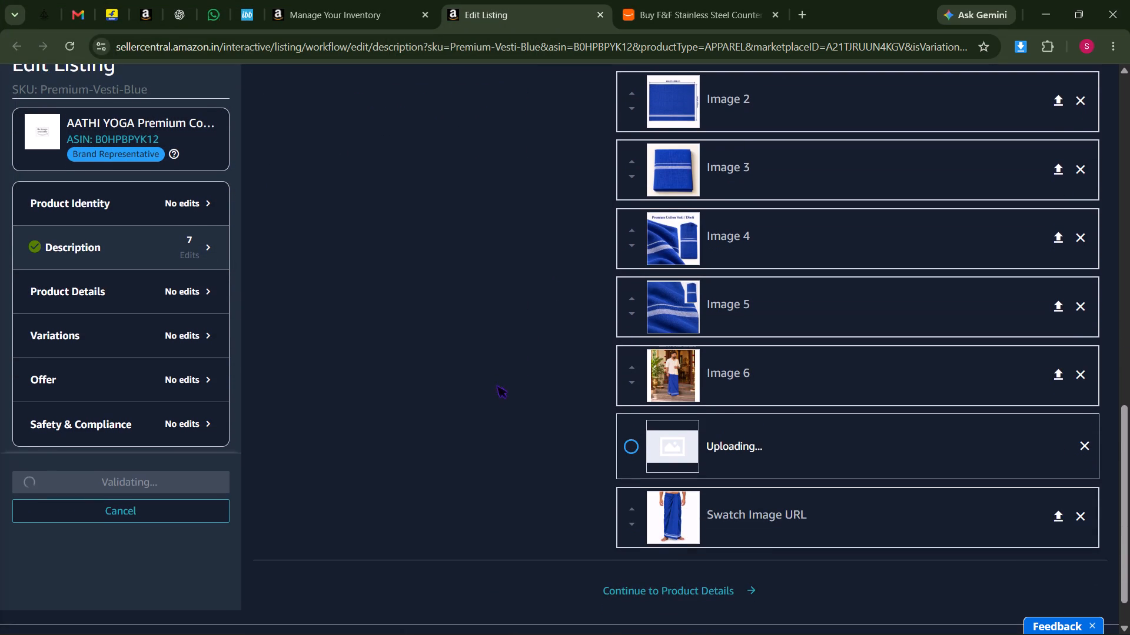
pyautogui.click(636, 363)
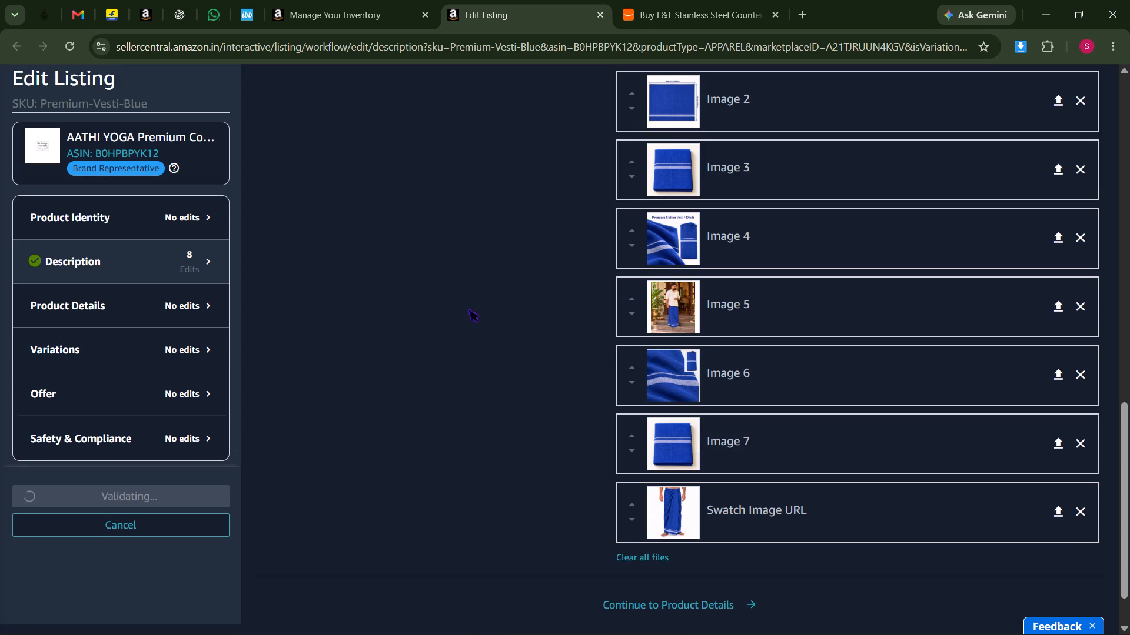
# Submit the blue listing's edits and return to the Manage All Inventory page.
pyautogui.scroll(-3, 466, 380)
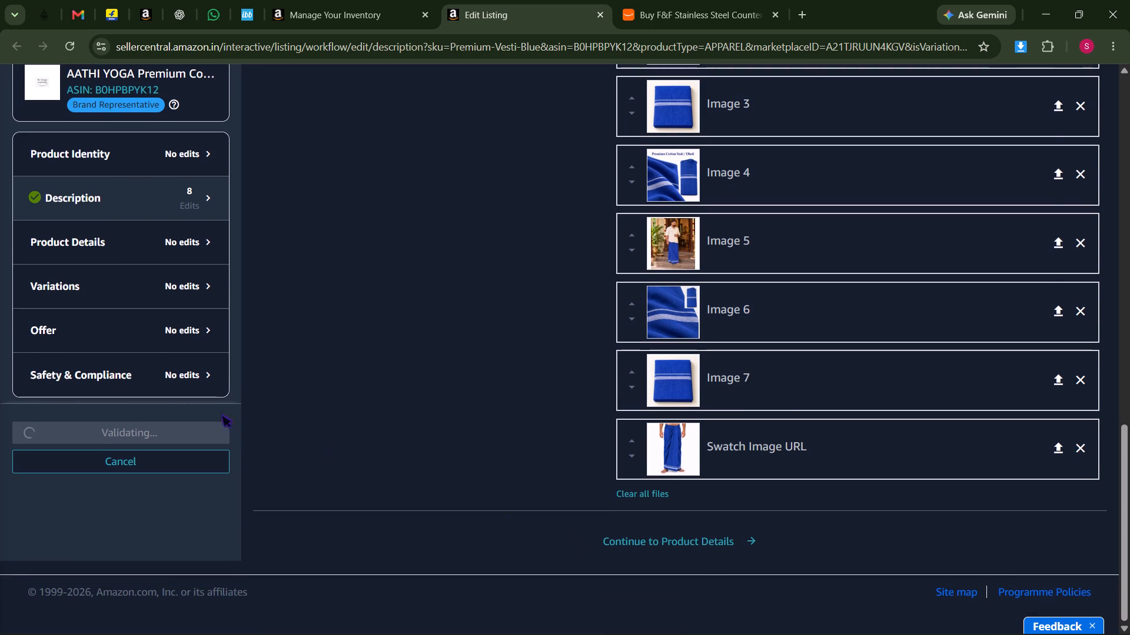
pyautogui.click(152, 429)
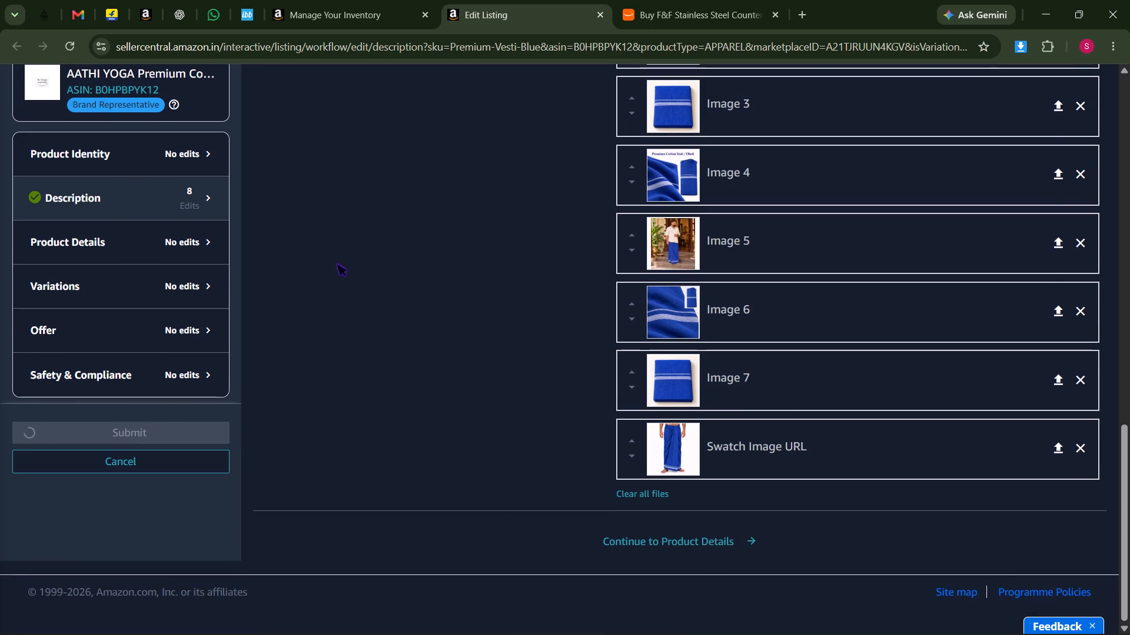
pyautogui.scroll(3, 467, 210)
pyautogui.click(477, 568)
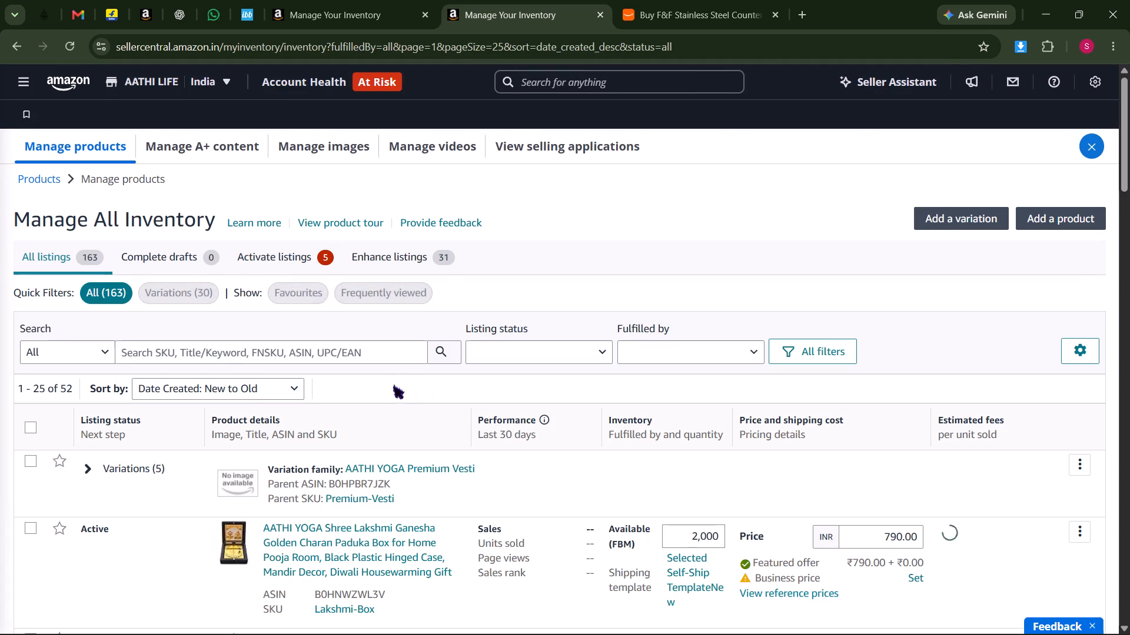
# Expand the AATHI YOGA Premium Vesti variation family and open the Premium-Vesti-Cyan listing for editing.
pyautogui.click(95, 469)
pyautogui.scroll(-3, 204, 388)
pyautogui.scroll(-2, 224, 253)
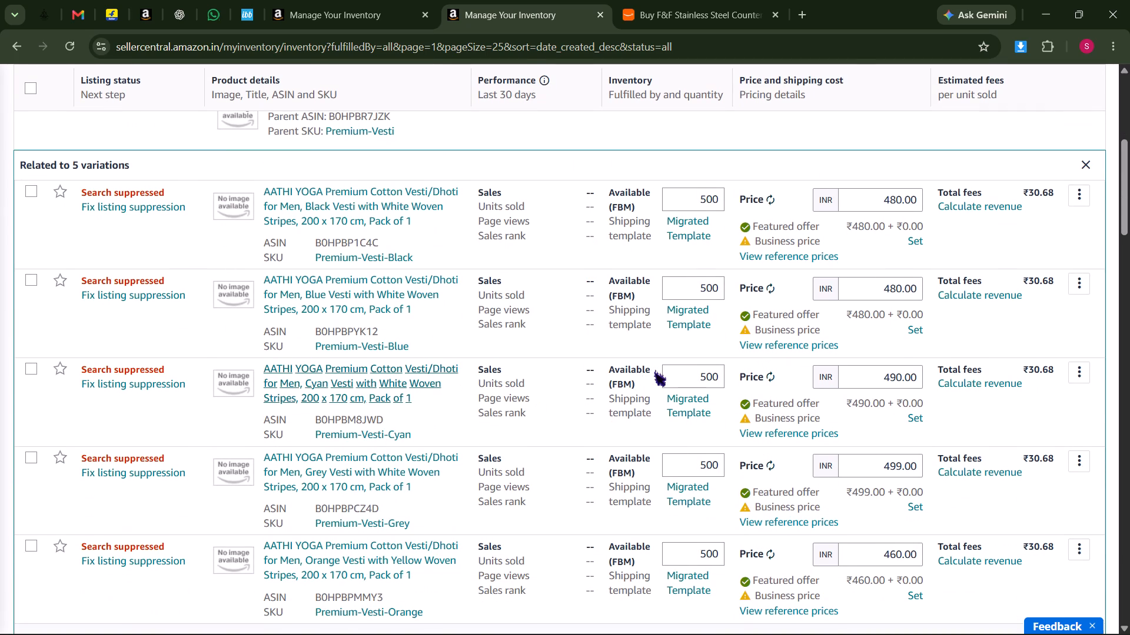
pyautogui.click(1074, 379)
pyautogui.click(972, 430)
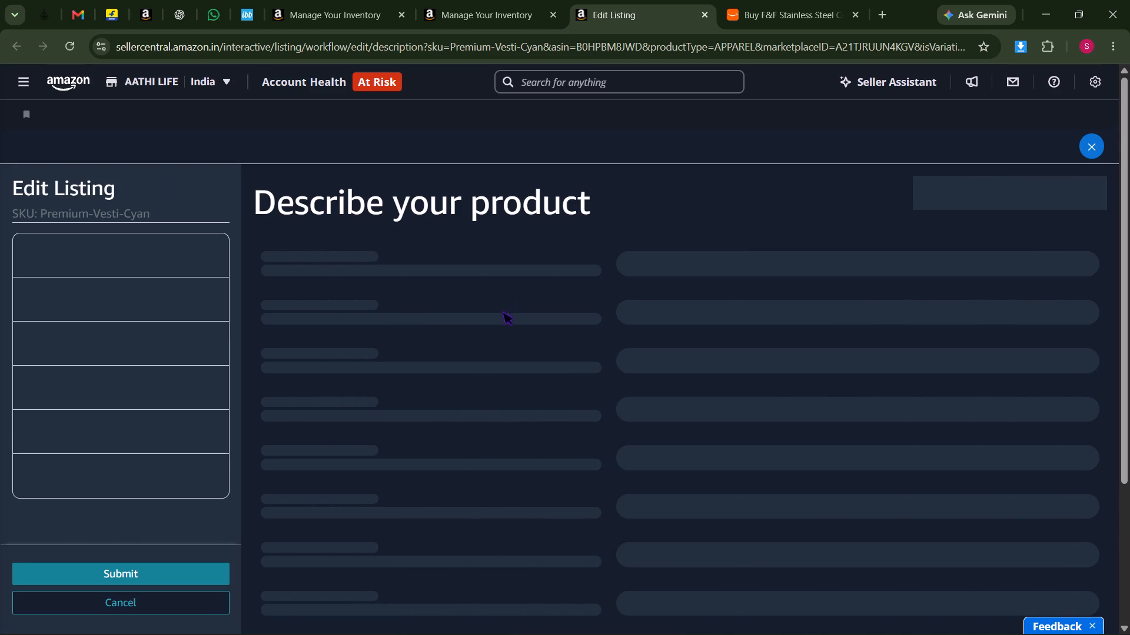
# Remove the existing main image and swatch image from the Premium-Vesti-Cyan listing.
pyautogui.scroll(-5, 679, 295)
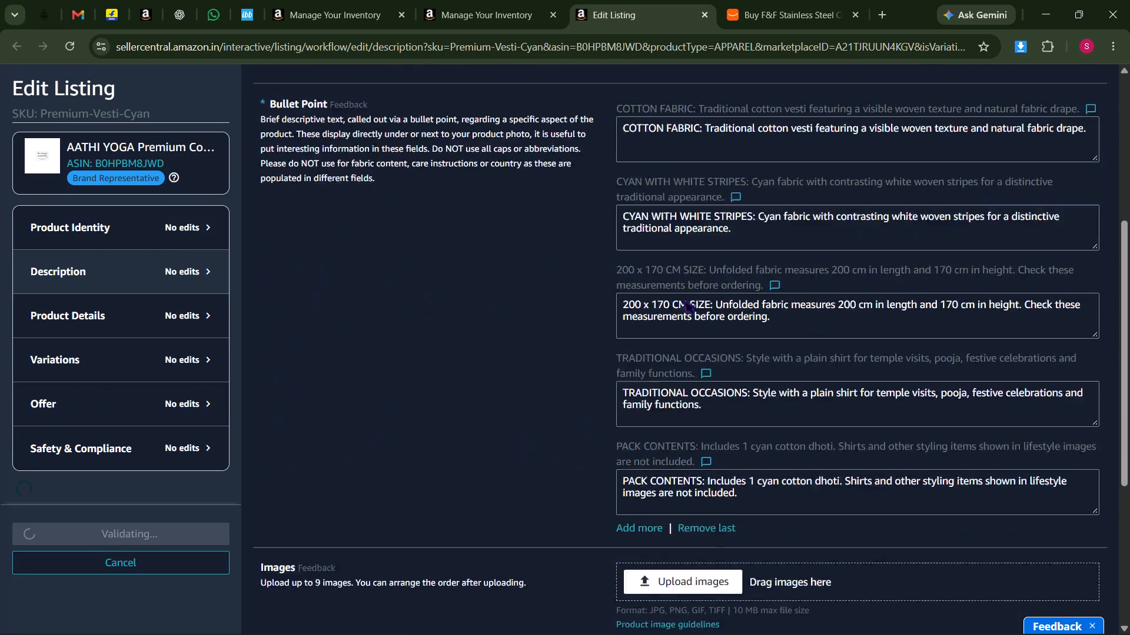
pyautogui.scroll(-6, 591, 333)
pyautogui.click(1084, 379)
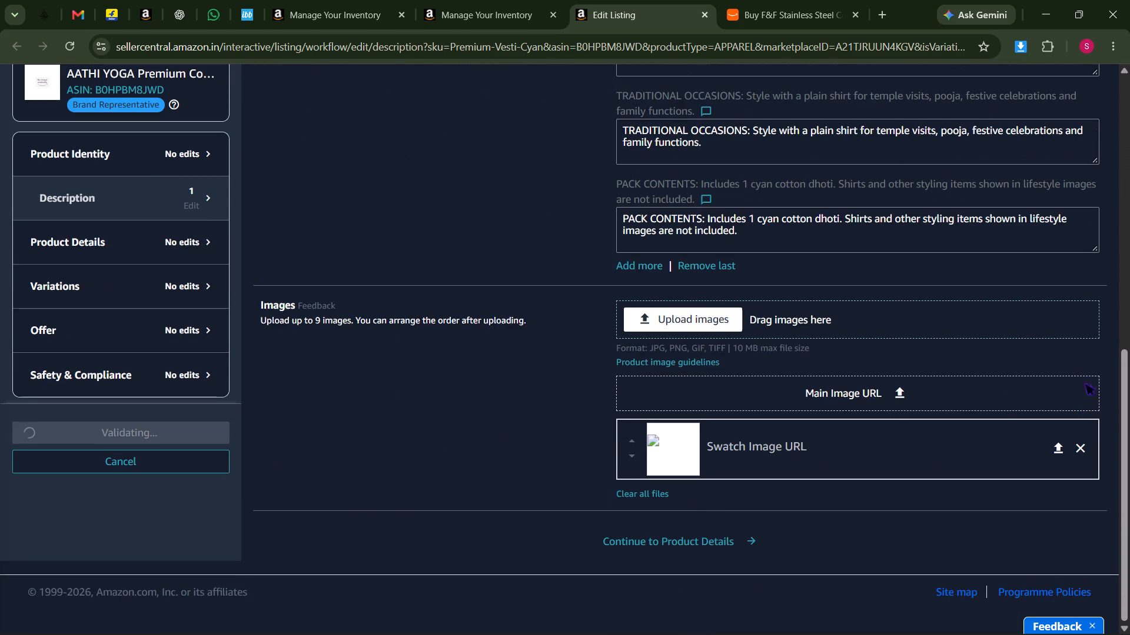
pyautogui.click(1079, 453)
# Upload Cyan dhoti with clean front panel from Downloads as the cyan listing's main image.
pyautogui.click(670, 363)
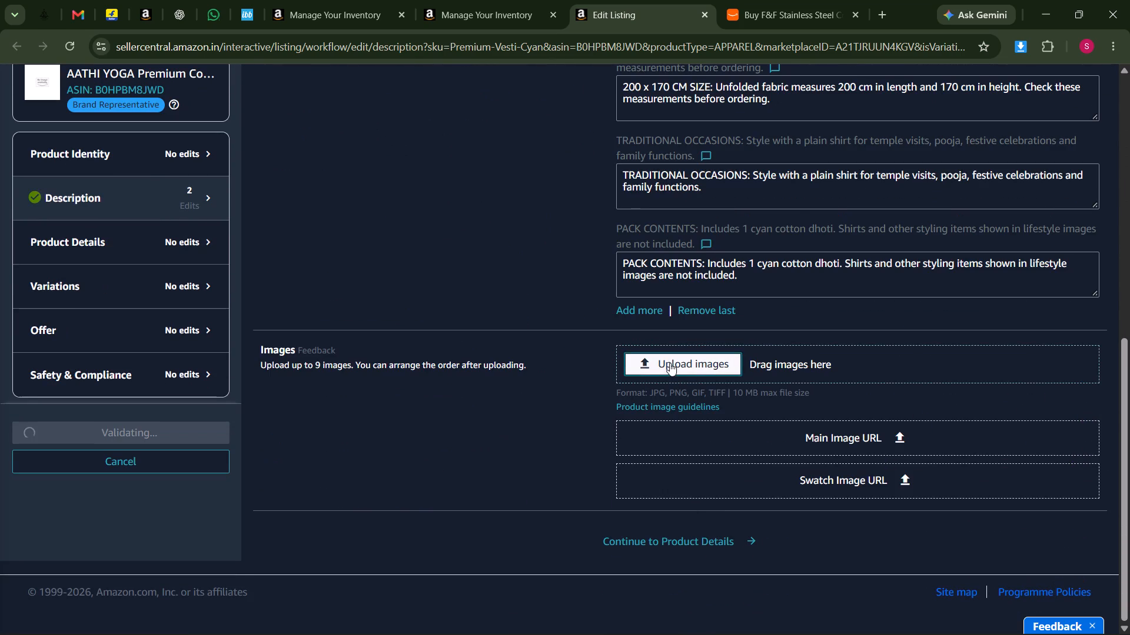
pyautogui.click(505, 322)
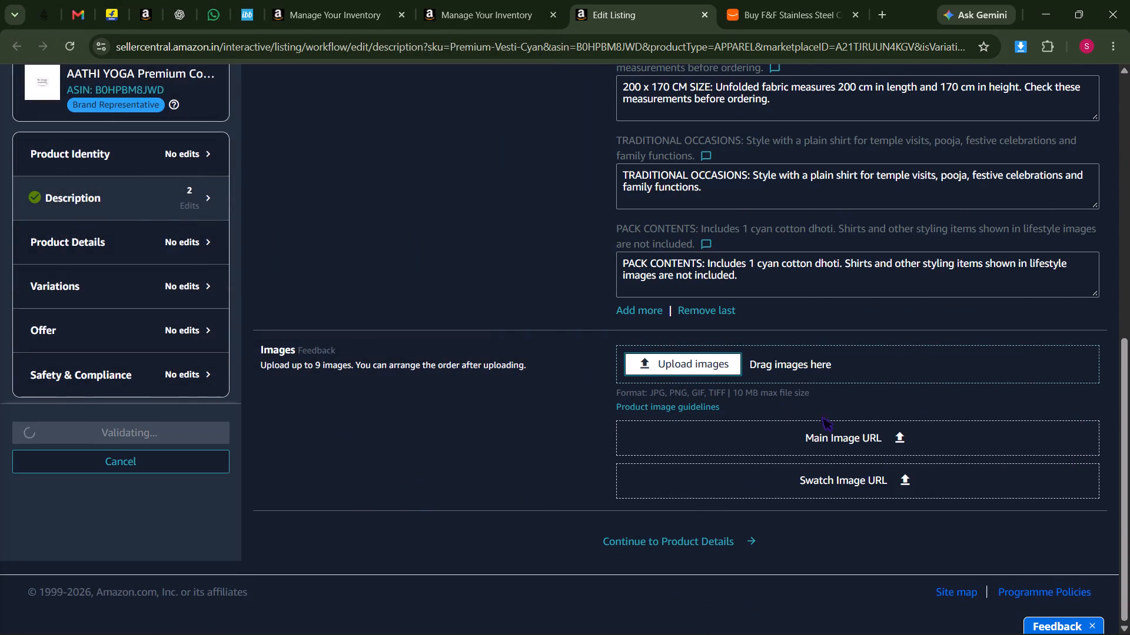
pyautogui.click(847, 436)
pyautogui.click(908, 437)
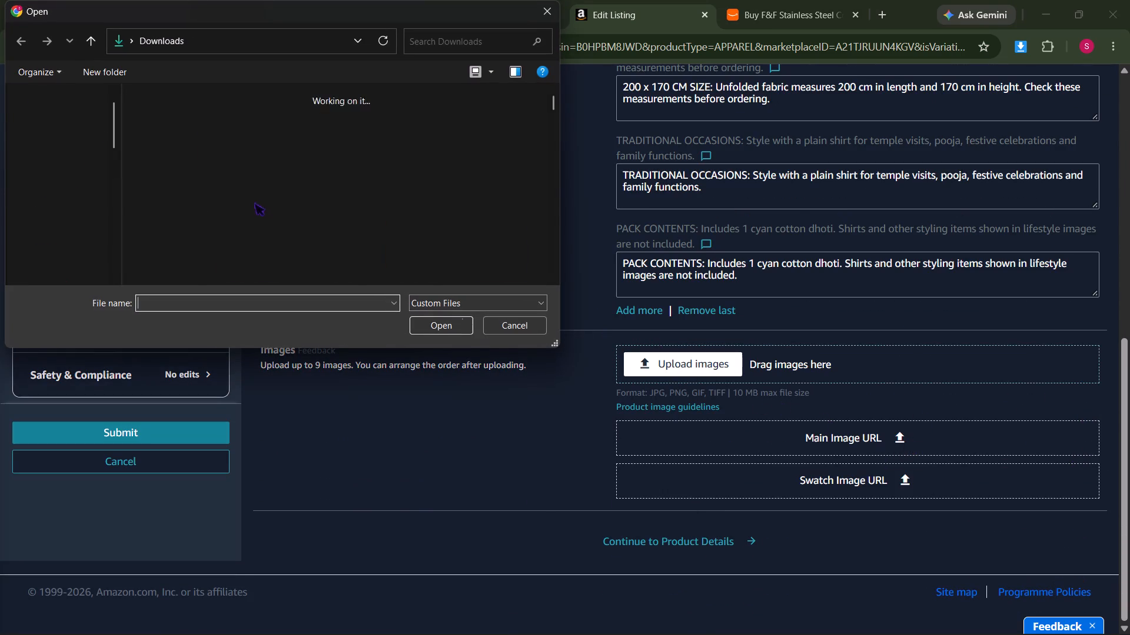
pyautogui.scroll(-1, 242, 179)
pyautogui.click(242, 179)
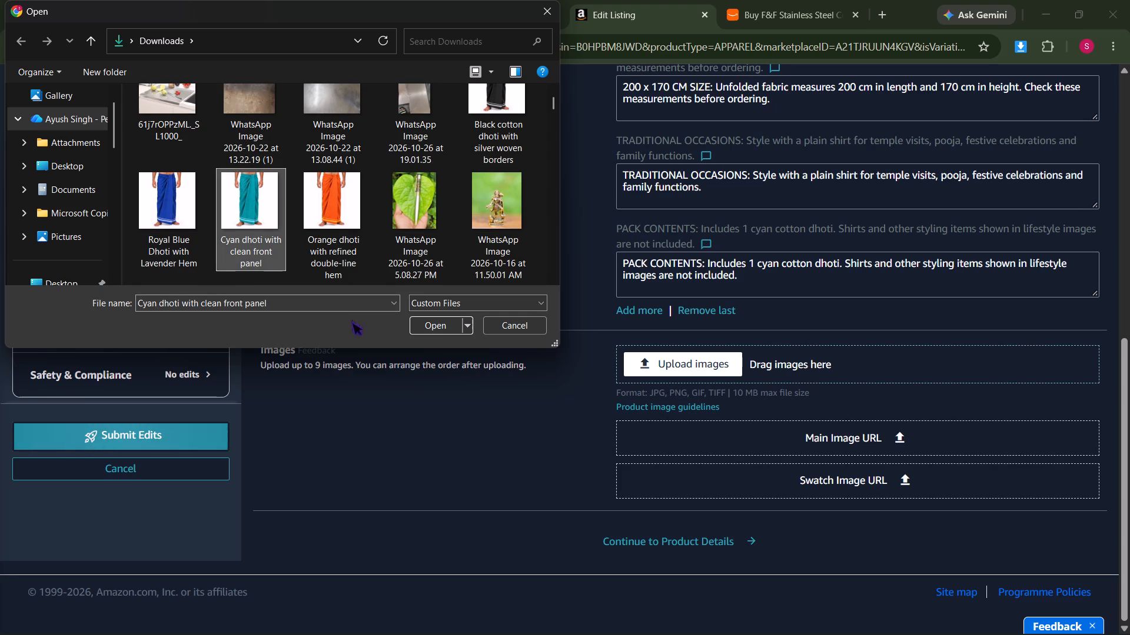
pyautogui.click(420, 325)
# Upload Cyan dhoti with clean front panel from Downloads as the cyan listing's swatch image.
pyautogui.scroll(-2, 431, 454)
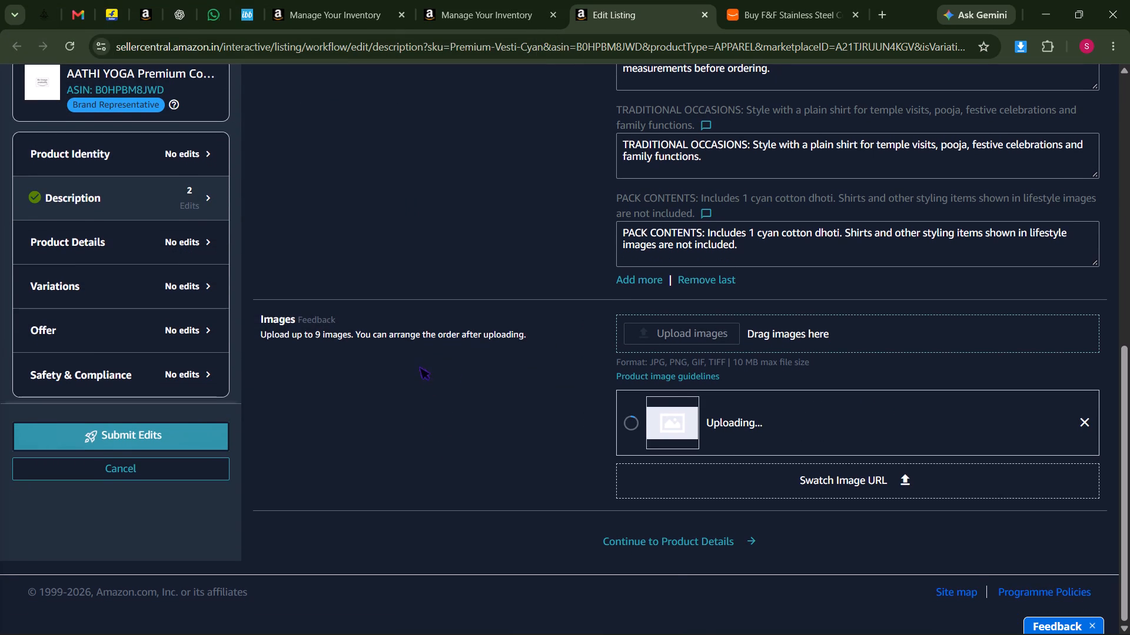
pyautogui.click(902, 483)
pyautogui.scroll(-2, 220, 175)
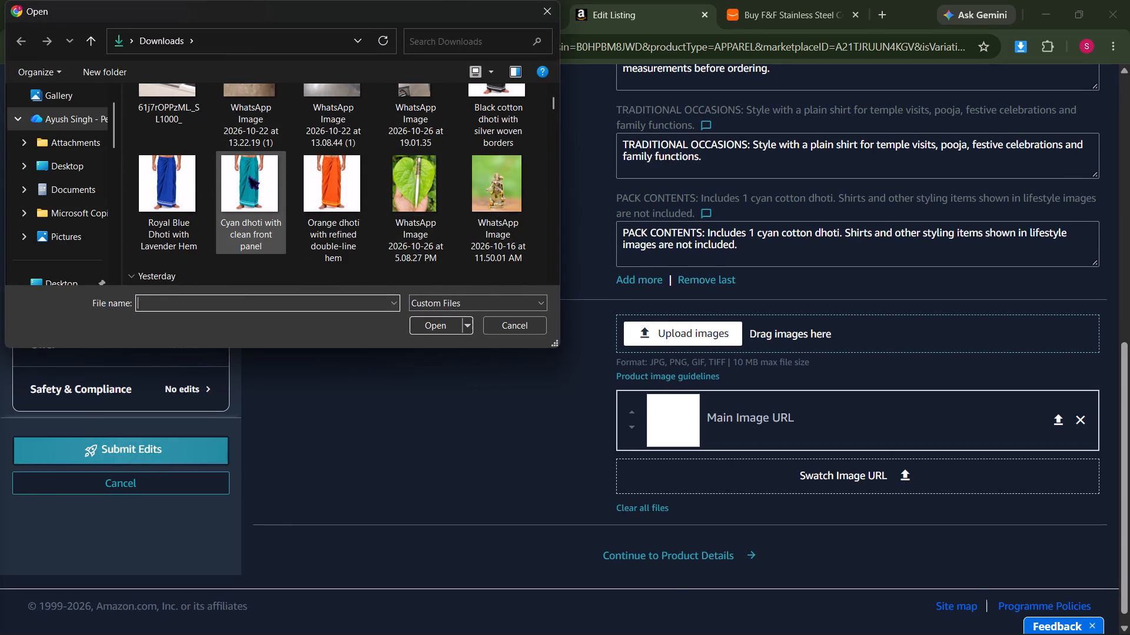
pyautogui.click(248, 172)
pyautogui.click(433, 326)
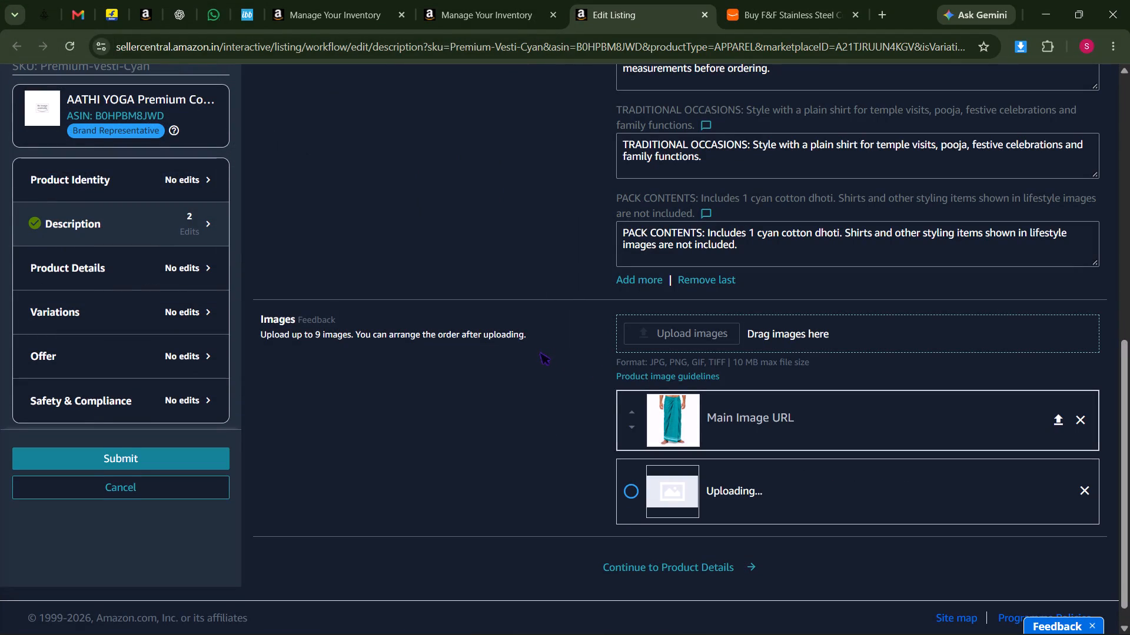
# Upload Cyan Premium Cotton Dhoti Dimensions from Downloads as Image 2 of the cyan listing.
pyautogui.click(691, 334)
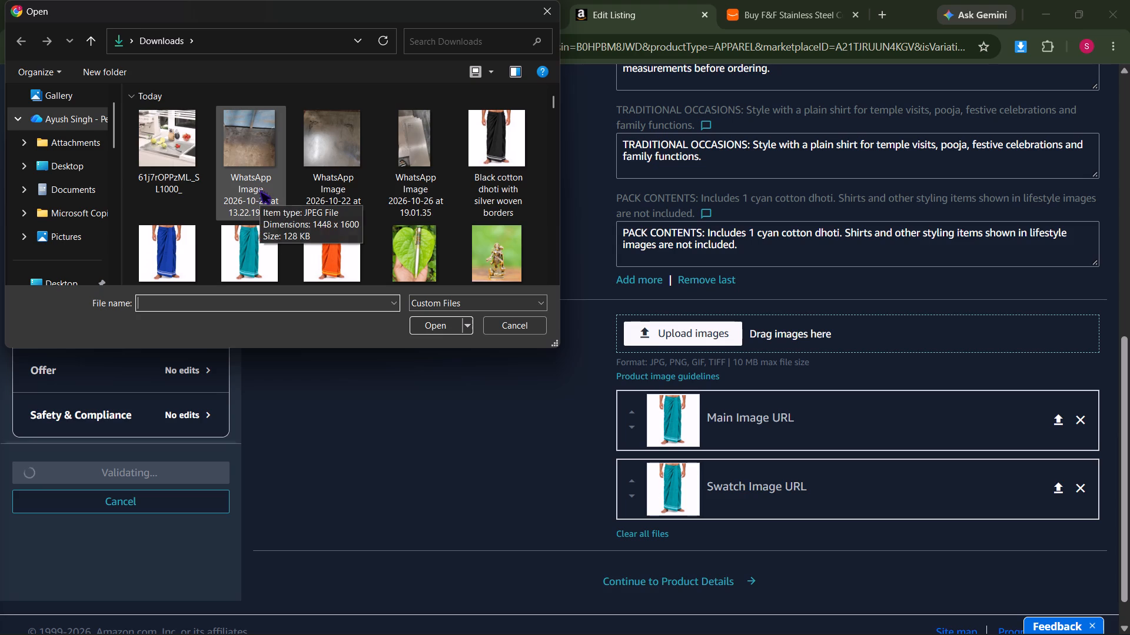
pyautogui.scroll(-1, 284, 175)
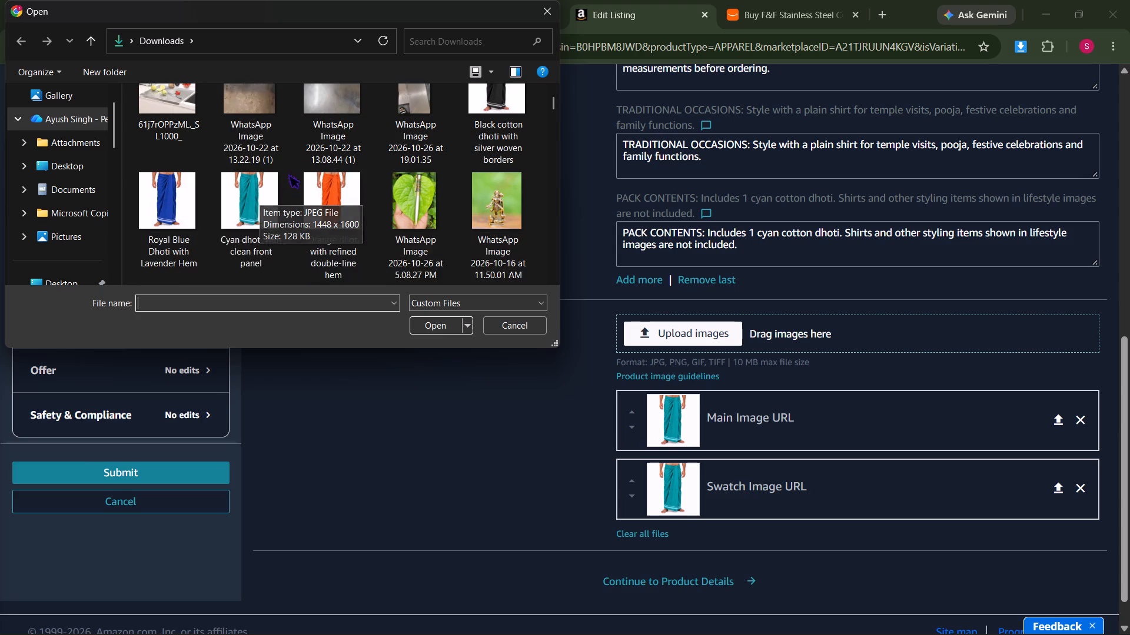
pyautogui.scroll(-5, 288, 171)
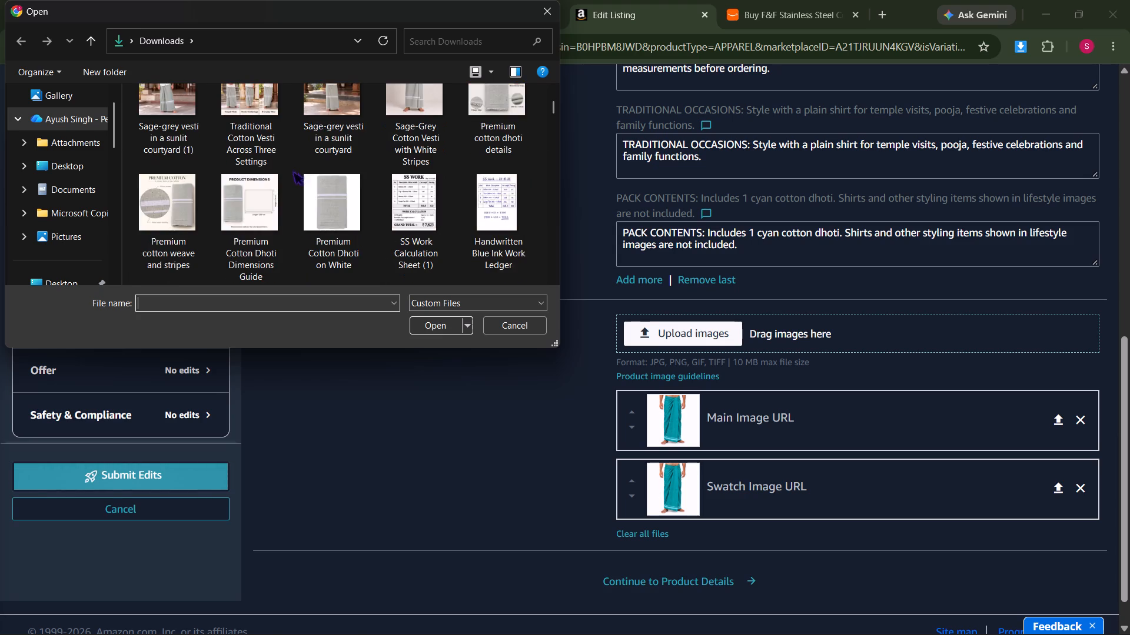
pyautogui.scroll(-3, 295, 166)
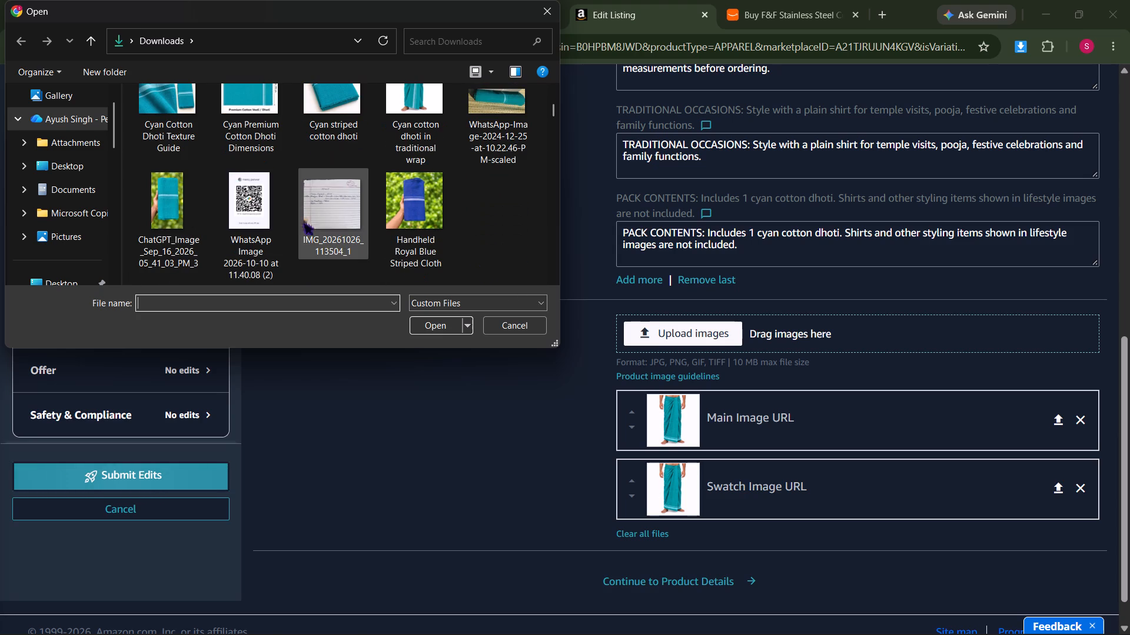
pyautogui.scroll(-1, 320, 212)
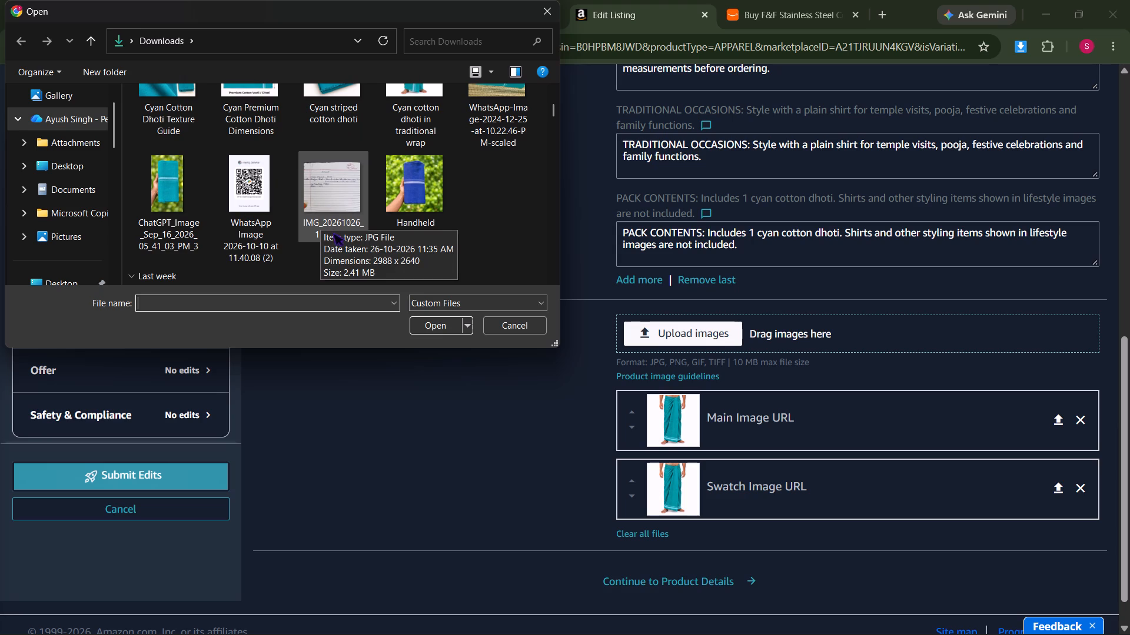
pyautogui.scroll(1, 333, 229)
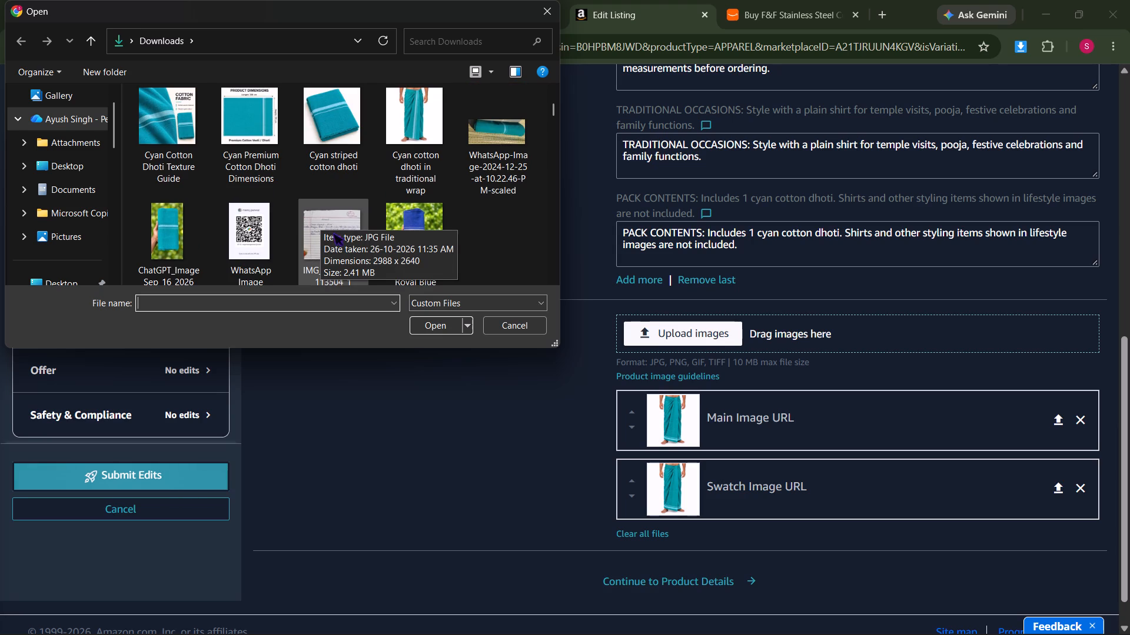
pyautogui.scroll(1, 333, 229)
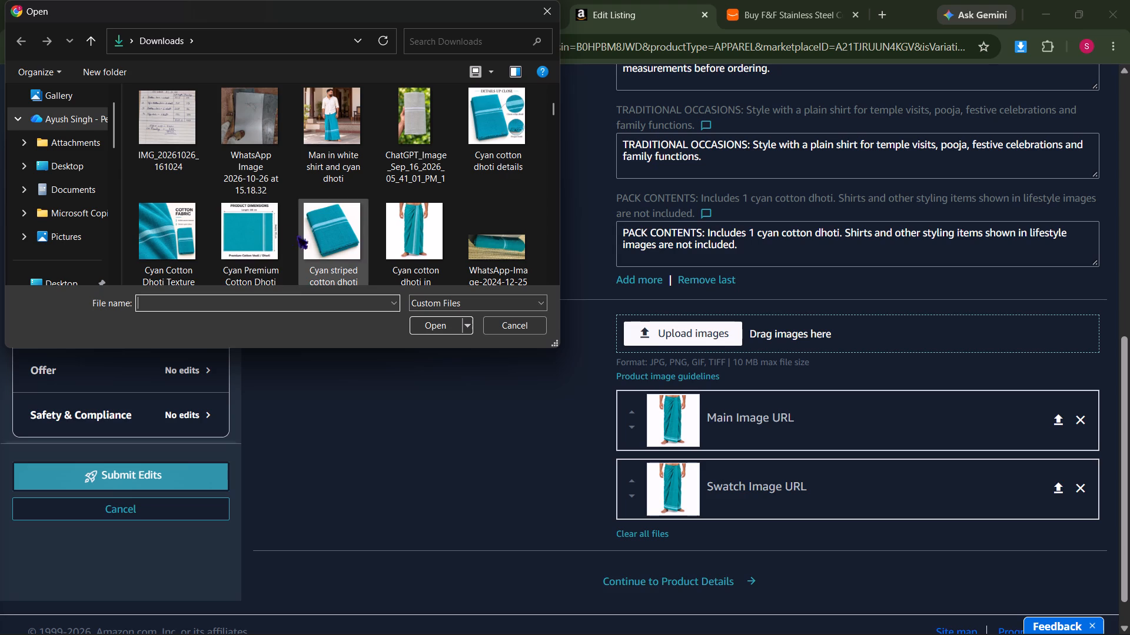
pyautogui.click(242, 229)
pyautogui.click(433, 326)
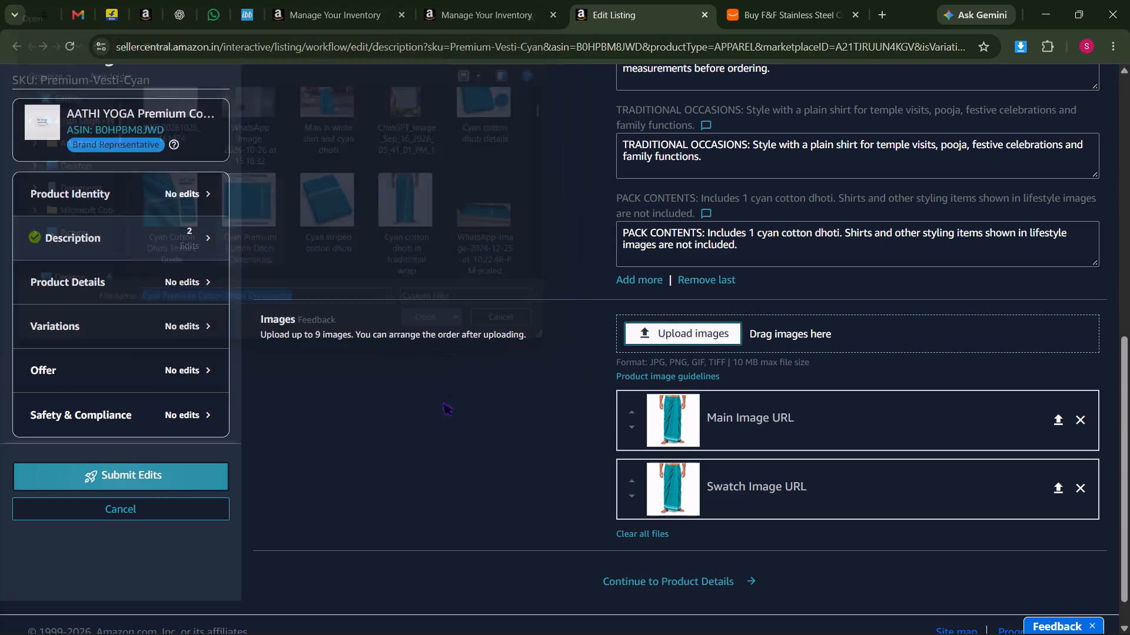
# Upload Man in white shirt and cyan dhoti, Cyan cotton dhoti details, Cyan Cotton Dhoti Texture Guide and Cyan striped cotton dhoti to the cyan listing.
pyautogui.scroll(-2, 447, 422)
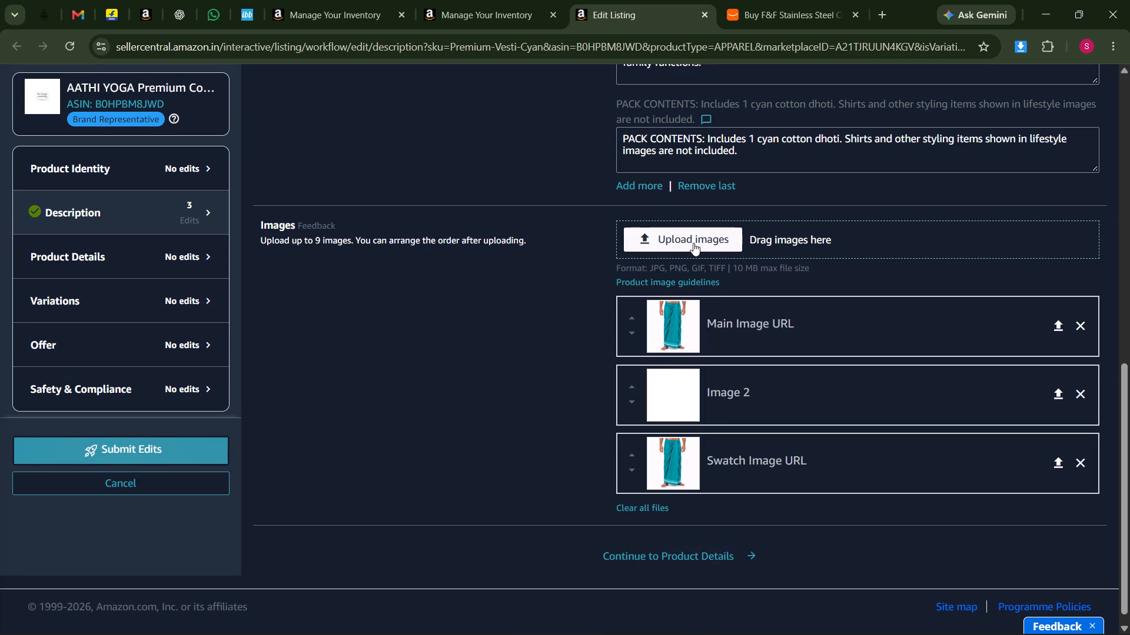
pyautogui.click(693, 243)
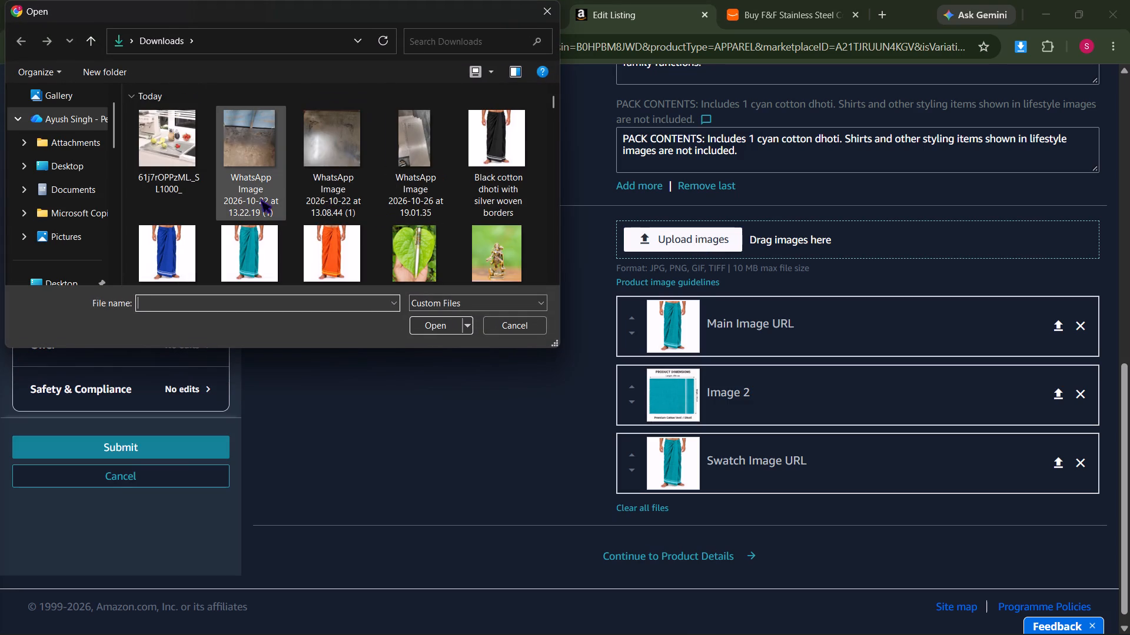
pyautogui.scroll(-5, 260, 196)
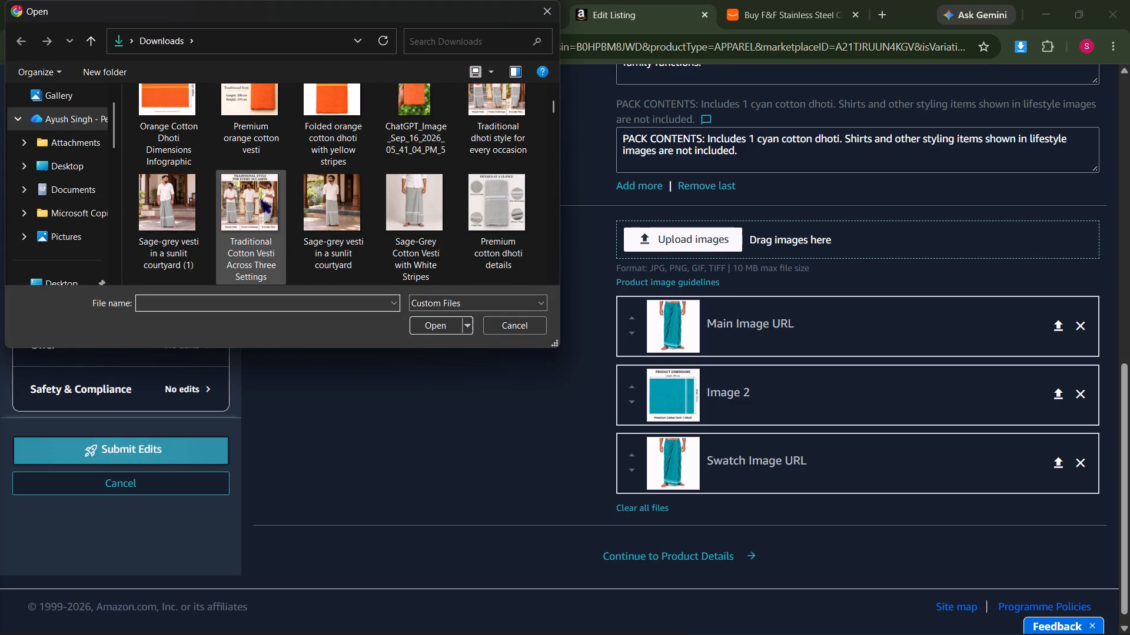
pyautogui.scroll(-3, 262, 196)
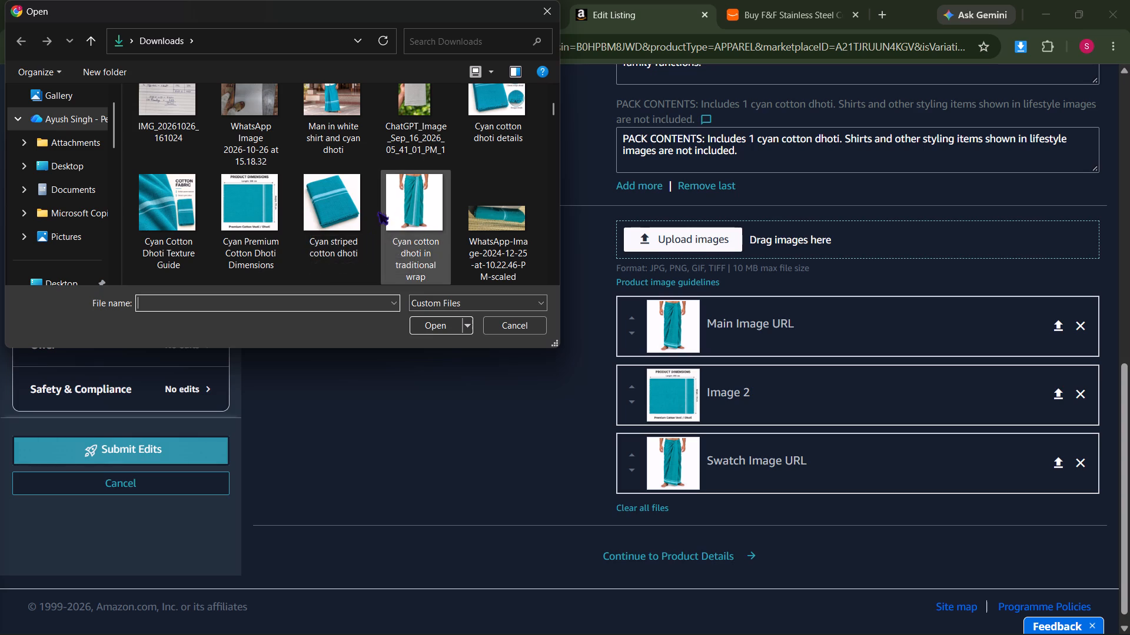
pyautogui.click(333, 209)
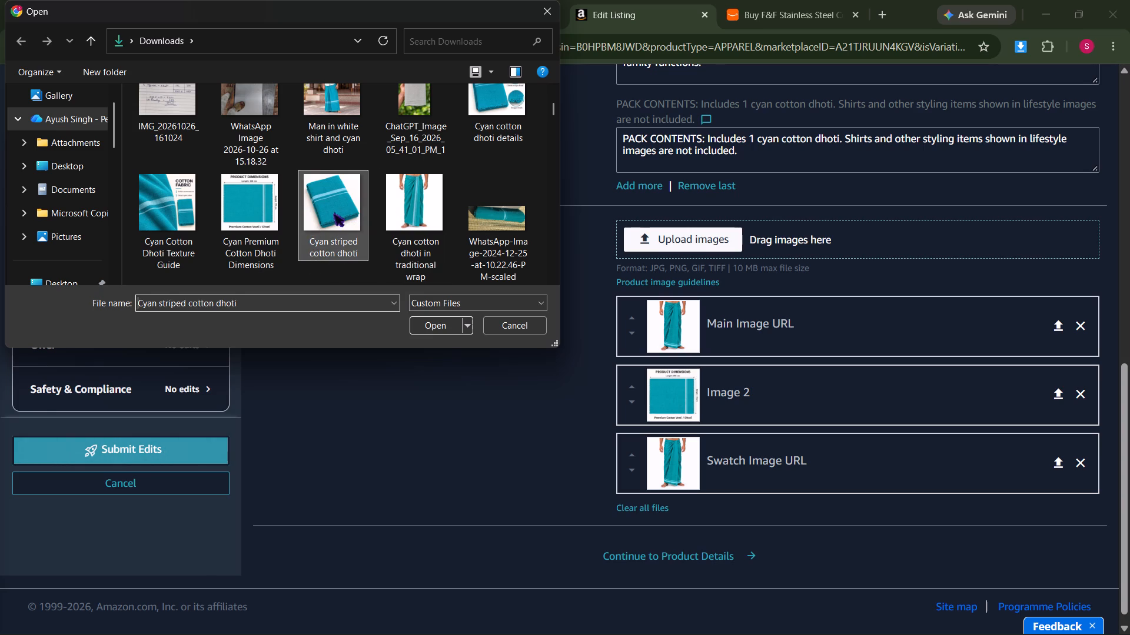
pyautogui.keyDown('ctrl'); pyautogui.click(331, 118); pyautogui.keyUp('ctrl')
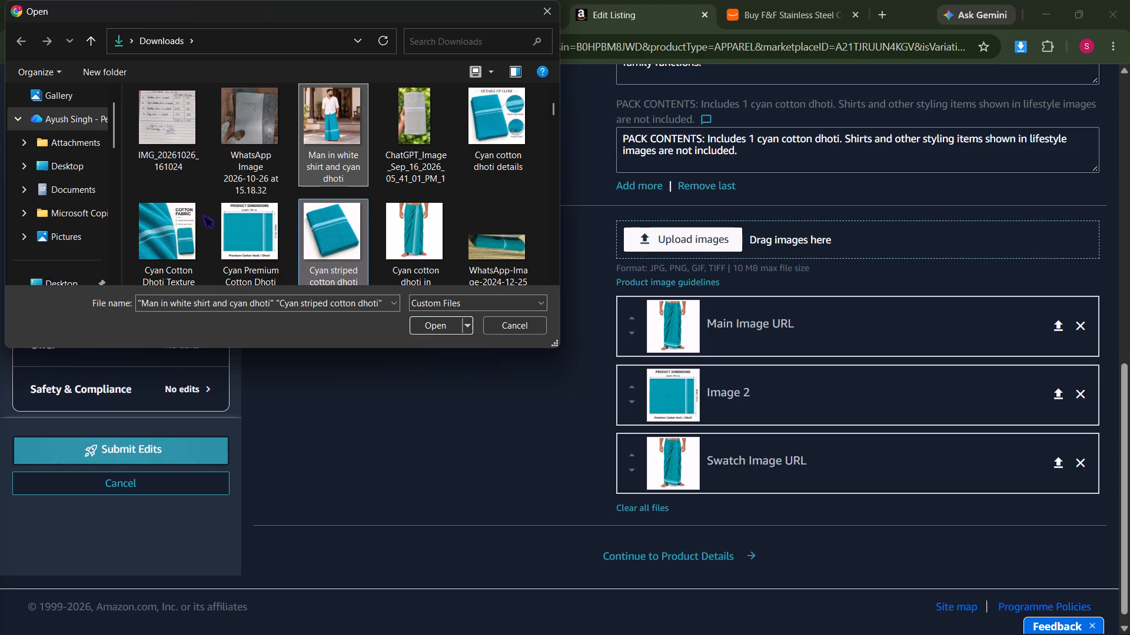
pyautogui.keyDown('ctrl'); pyautogui.click(175, 228); pyautogui.keyUp('ctrl')
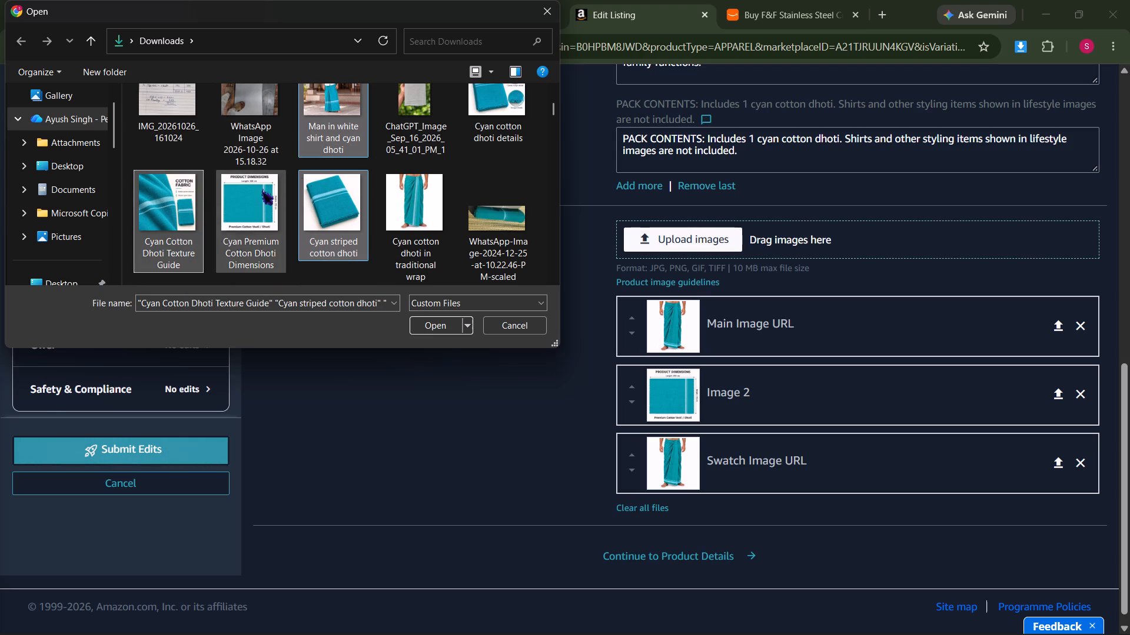
pyautogui.scroll(1, 422, 145)
pyautogui.keyDown('ctrl'); pyautogui.click(500, 119); pyautogui.keyUp('ctrl')
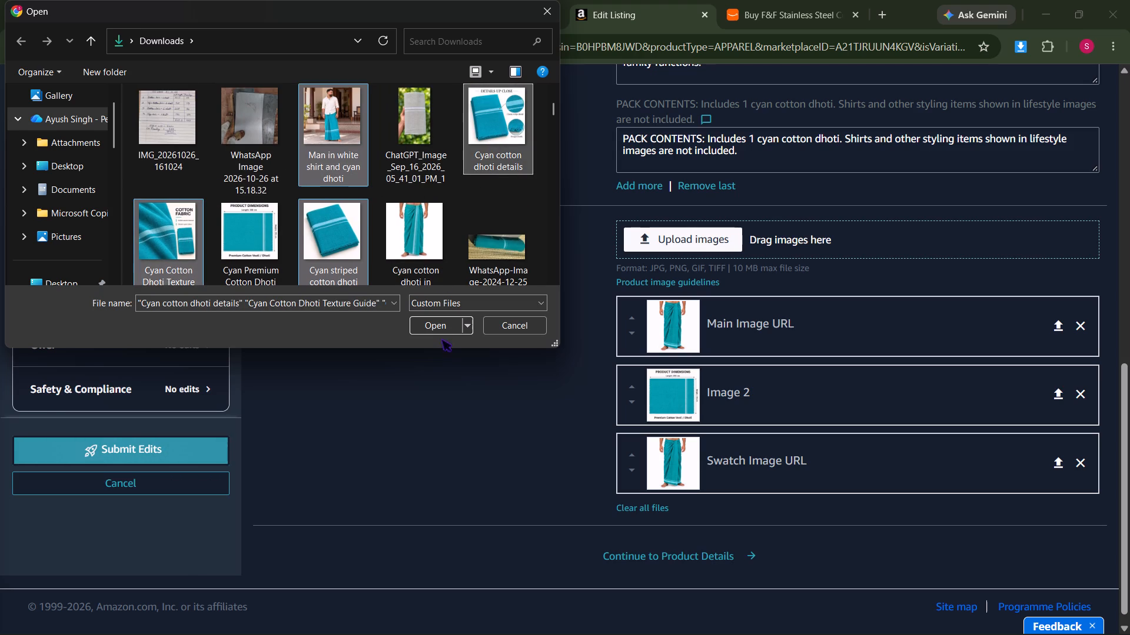
pyautogui.click(436, 321)
# Submit the image edits for the Premium-Vesti-Cyan listing.
pyautogui.scroll(-2, 468, 367)
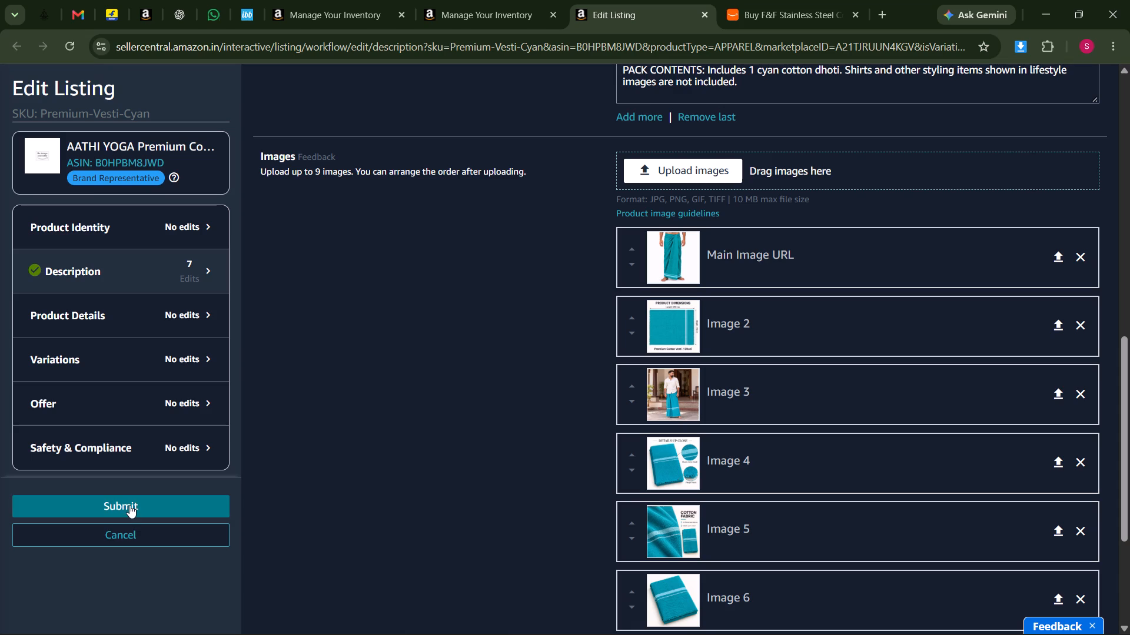
pyautogui.click(129, 505)
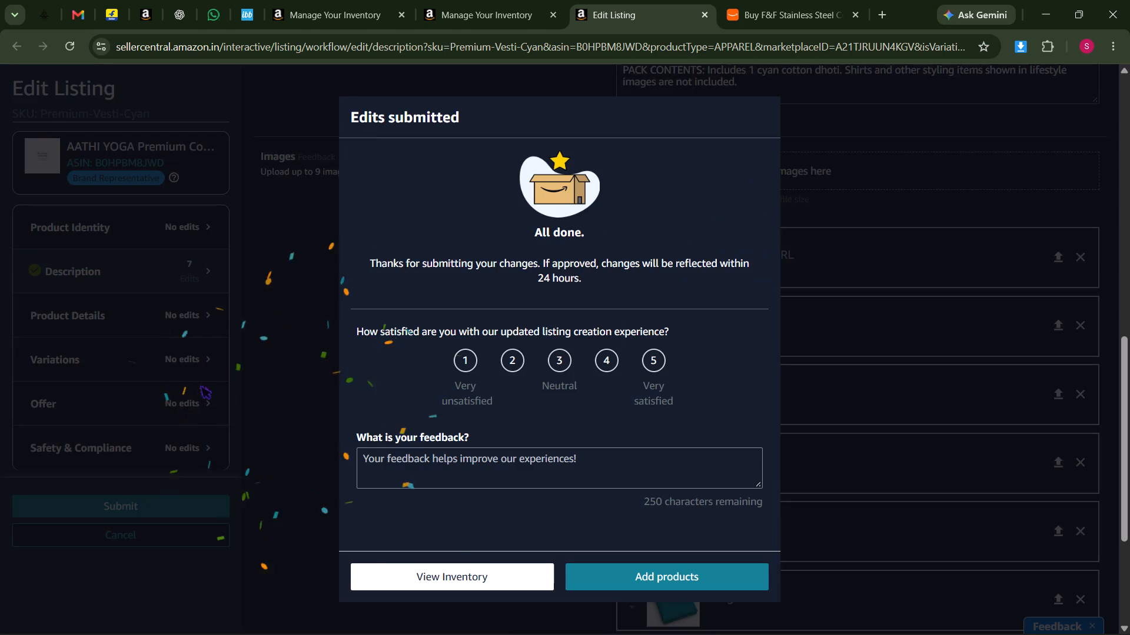
# Return to the inventory, expand the AATHI YOGA Premium Vesti variations and open image management for Premium-Vesti-Grey.
pyautogui.scroll(-1, 348, 424)
pyautogui.click(438, 573)
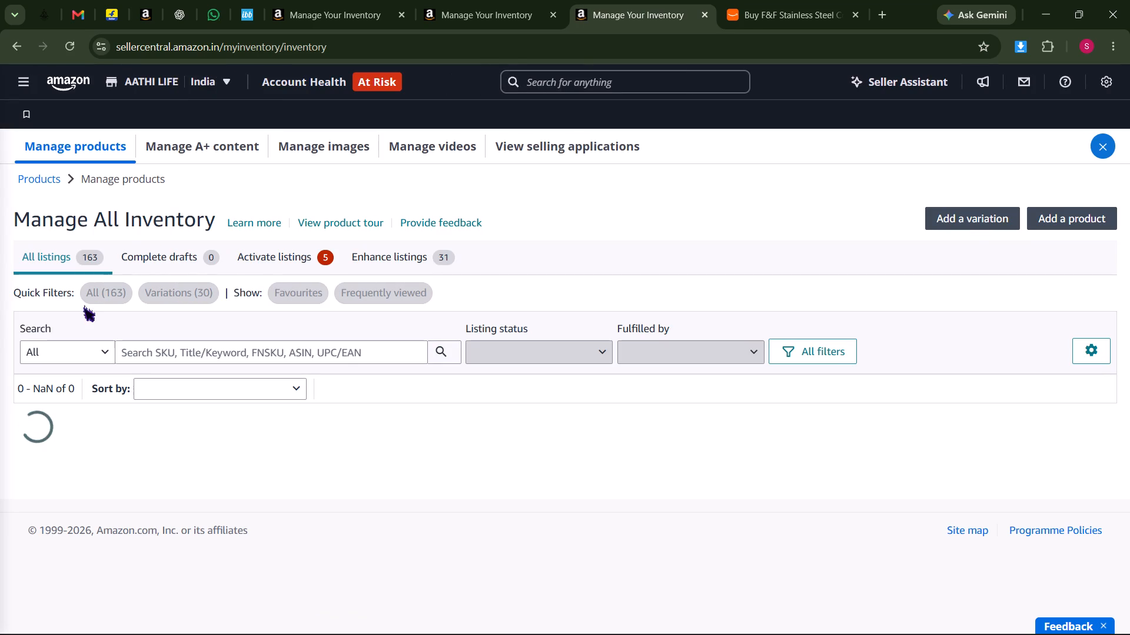
pyautogui.scroll(-4, 84, 305)
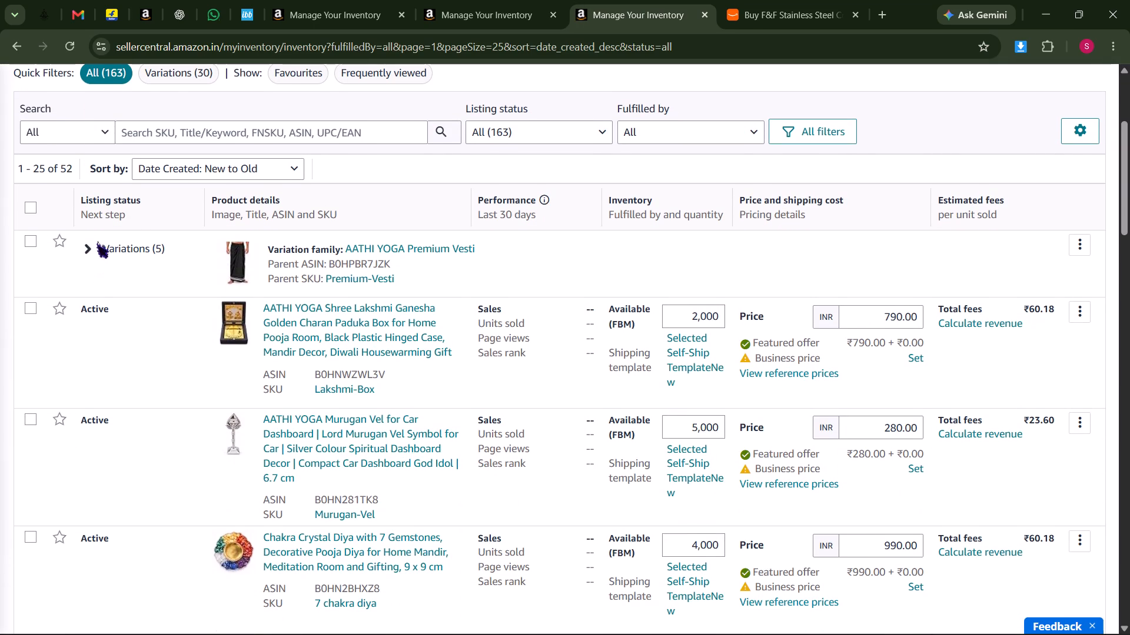
pyautogui.click(90, 242)
pyautogui.scroll(-1, 90, 266)
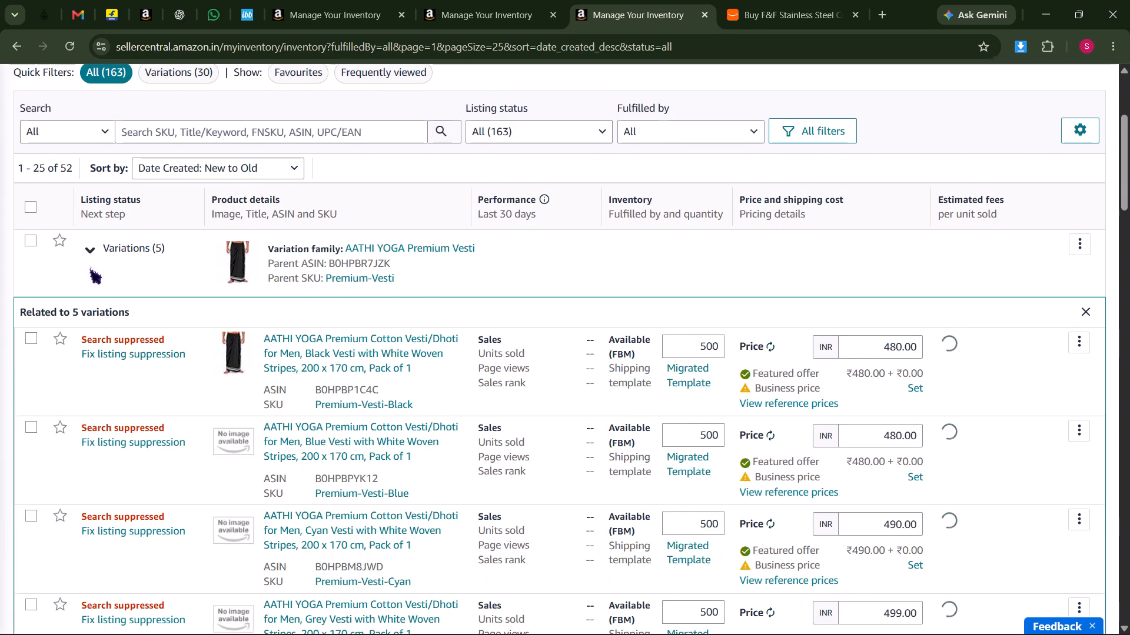
pyautogui.scroll(-3, 90, 266)
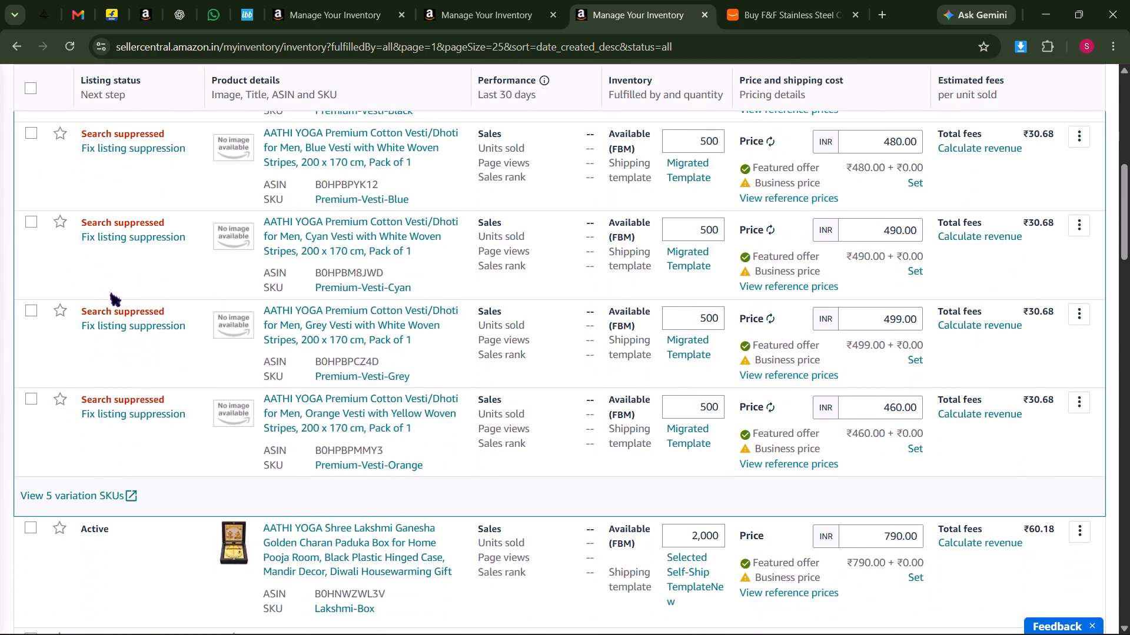
pyautogui.click(1076, 320)
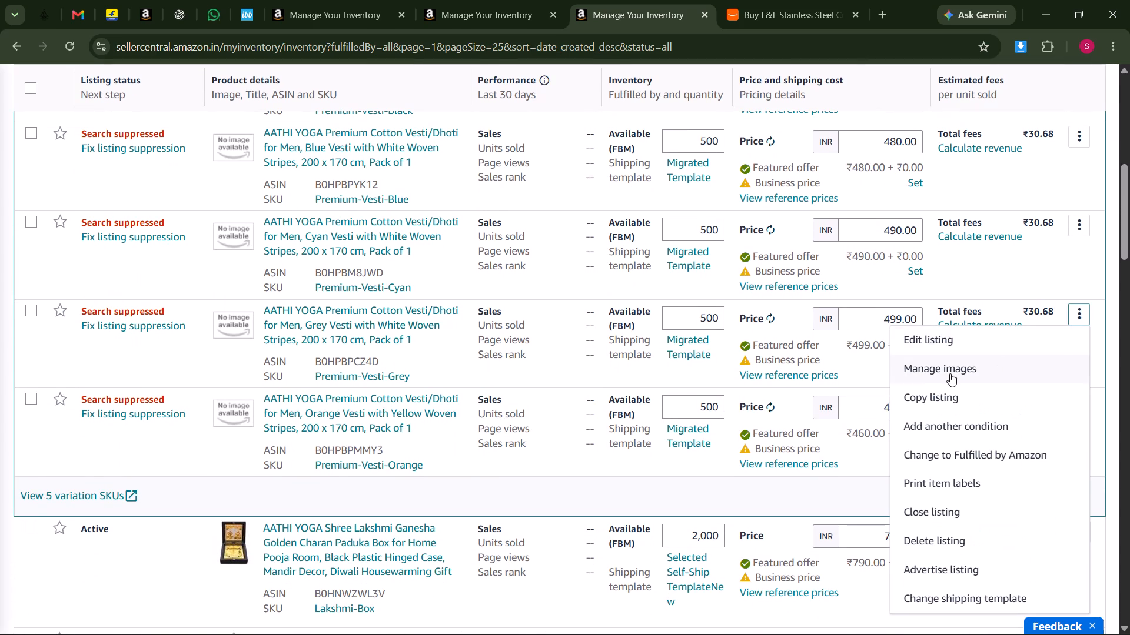
pyautogui.click(949, 373)
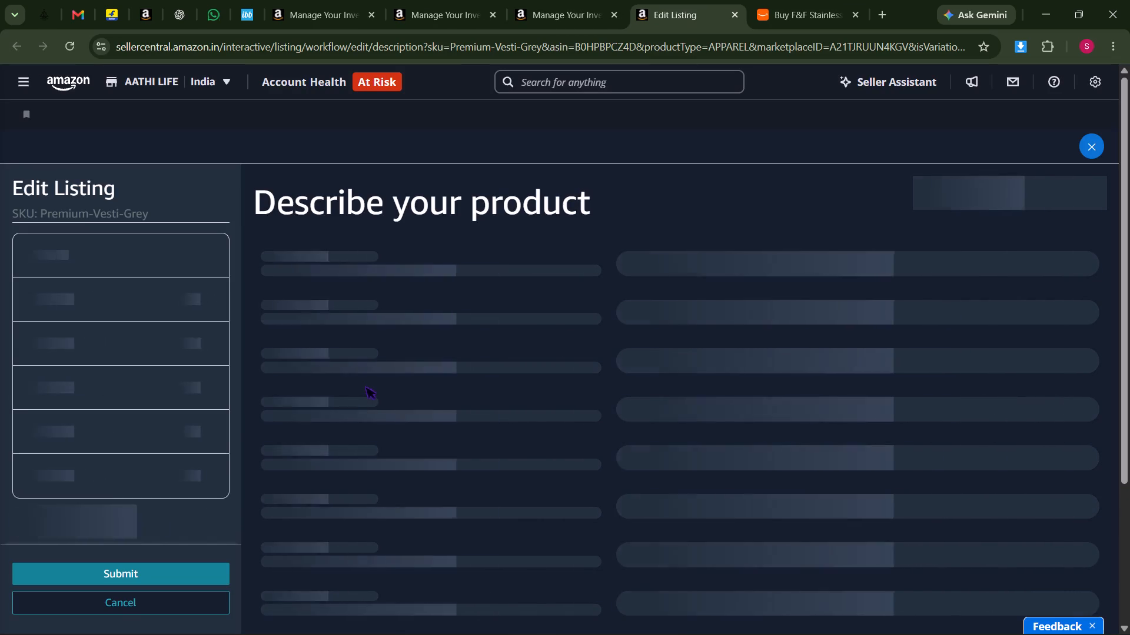
# Remove the existing swatch image and main image from the Premium-Vesti-Grey listing.
pyautogui.scroll(-12, 524, 357)
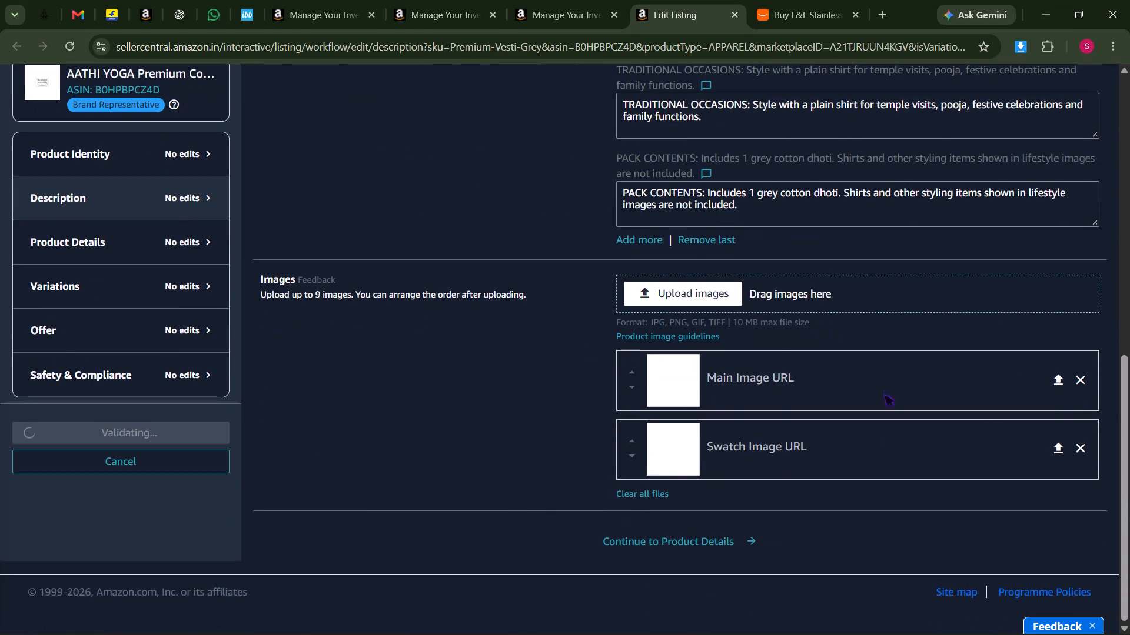
pyautogui.click(1081, 449)
pyautogui.click(1082, 407)
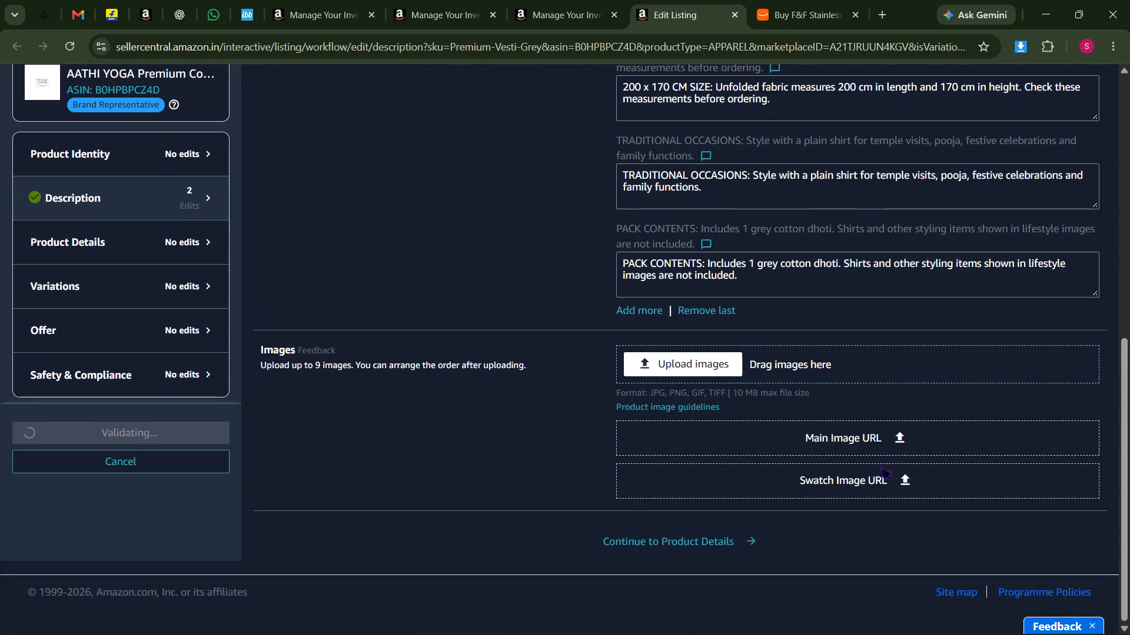
# Upload Sage-Grey Cotton Vesti with White Stripes from Downloads as the grey listing's main image.
pyautogui.click(896, 439)
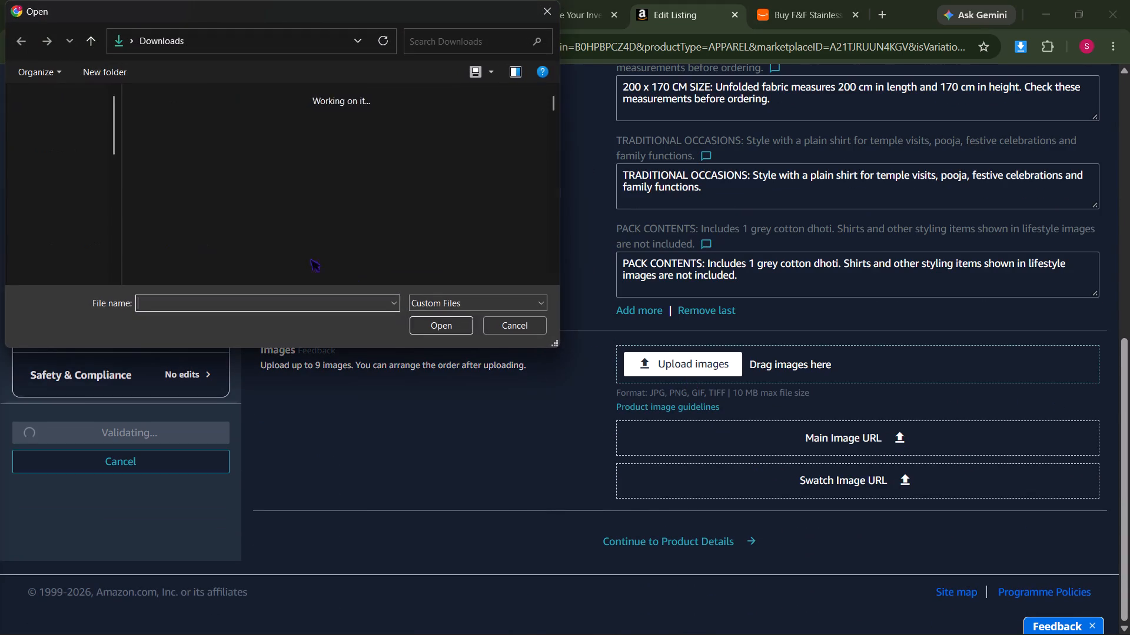
pyautogui.scroll(-1, 264, 244)
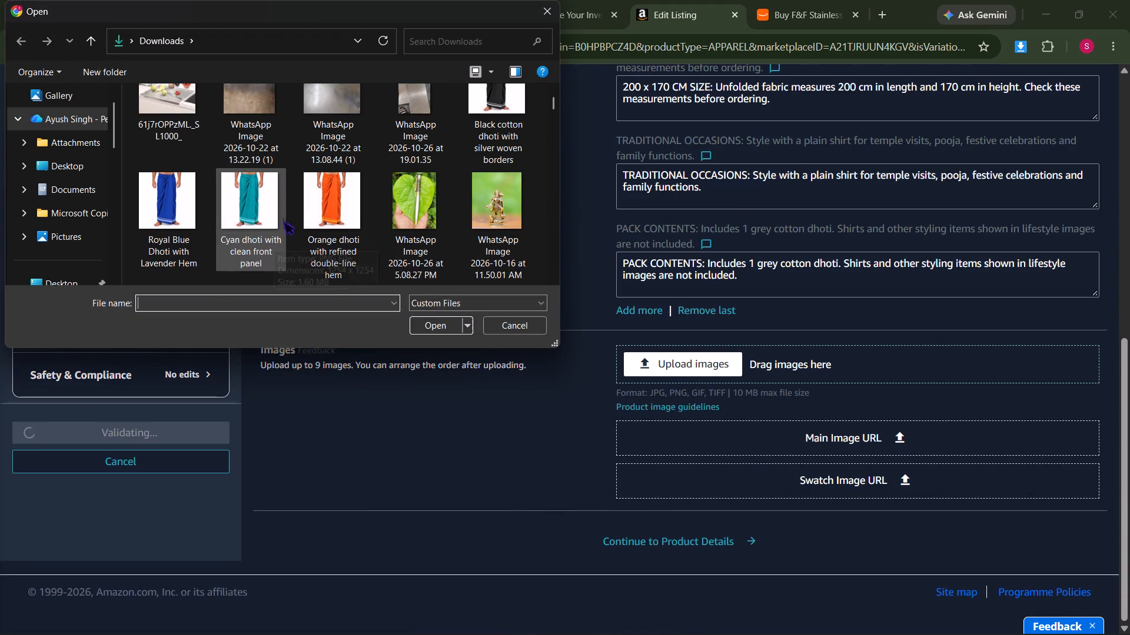
pyautogui.scroll(-4, 285, 215)
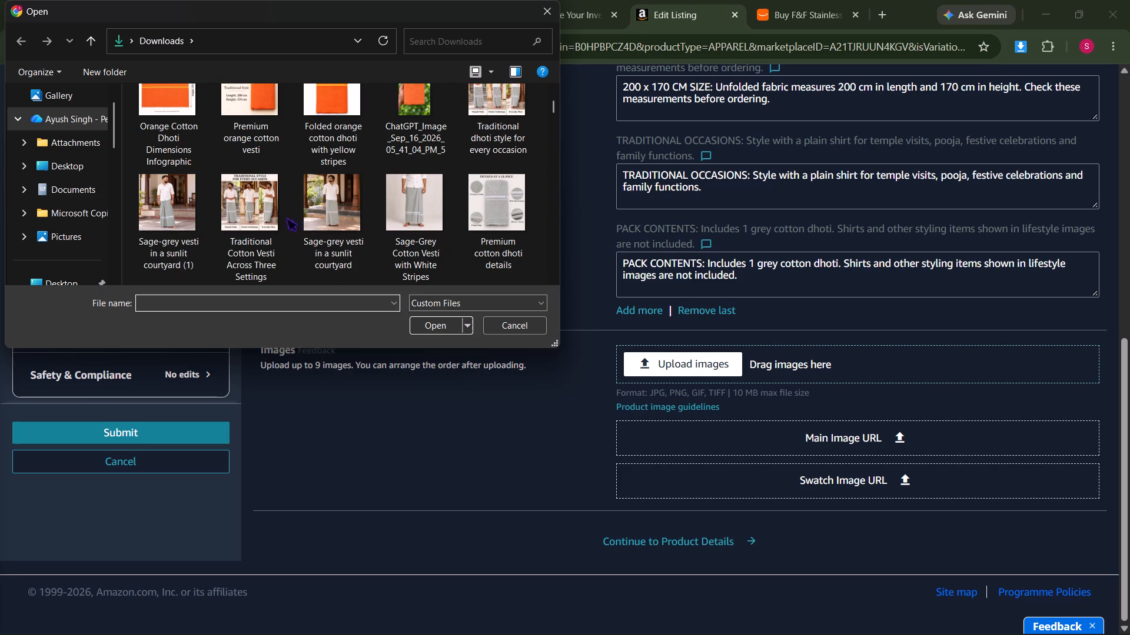
pyautogui.click(411, 203)
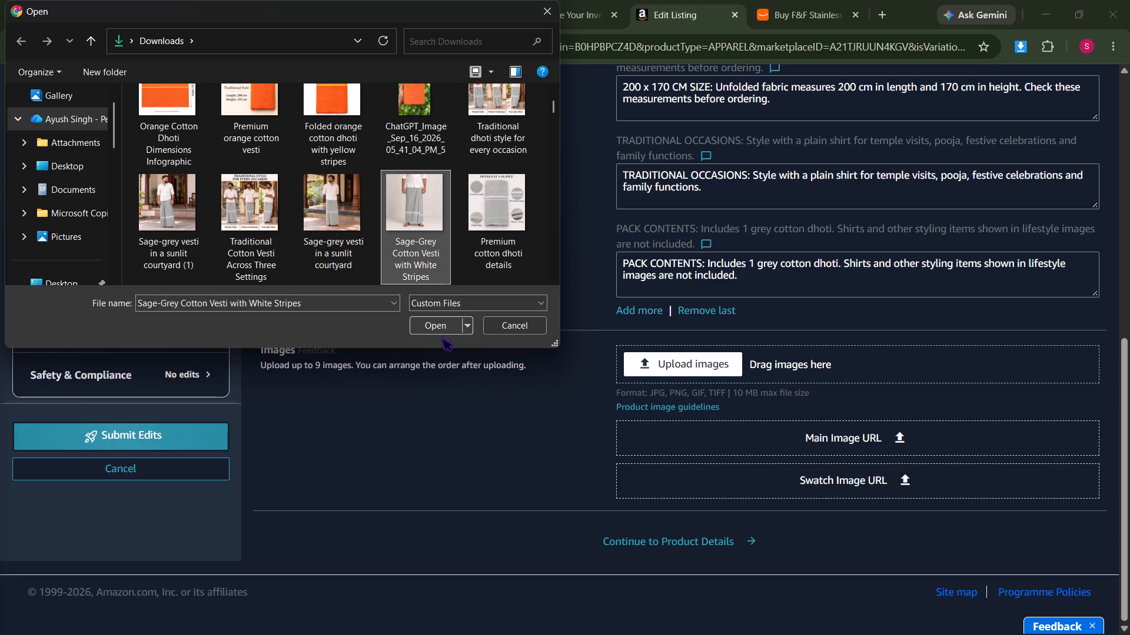
pyautogui.click(439, 321)
pyautogui.scroll(-1, 525, 331)
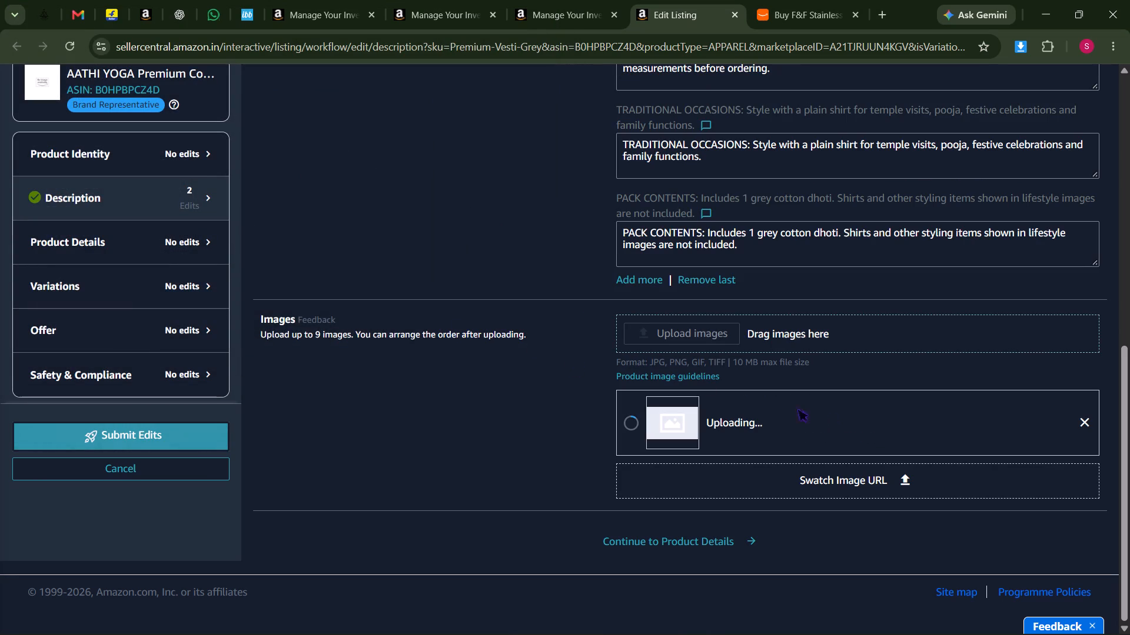
pyautogui.click(906, 480)
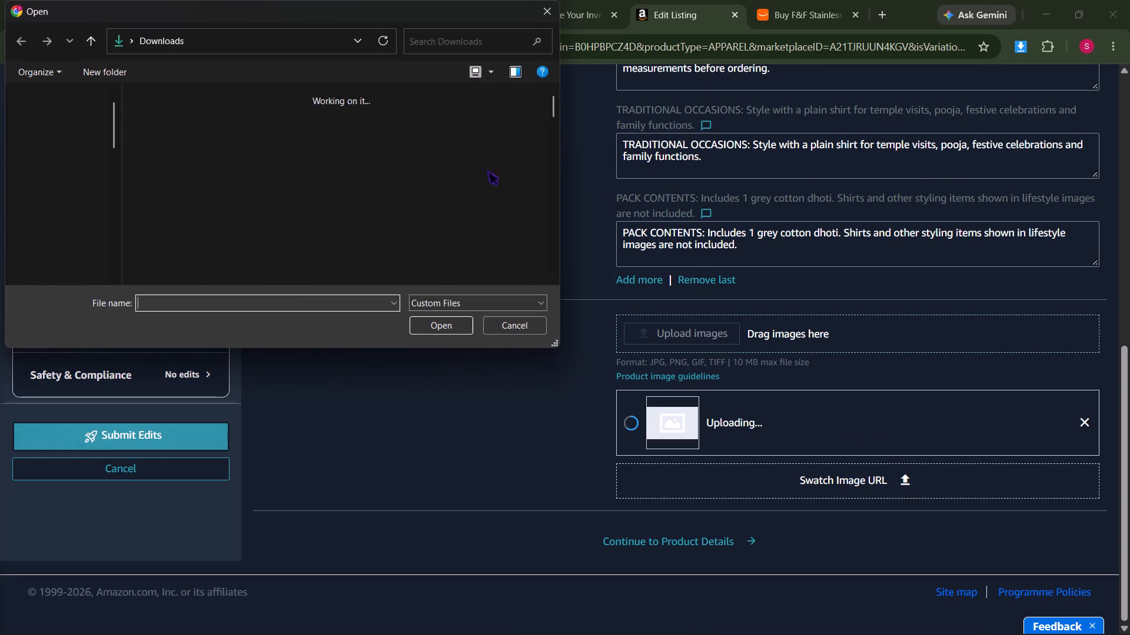
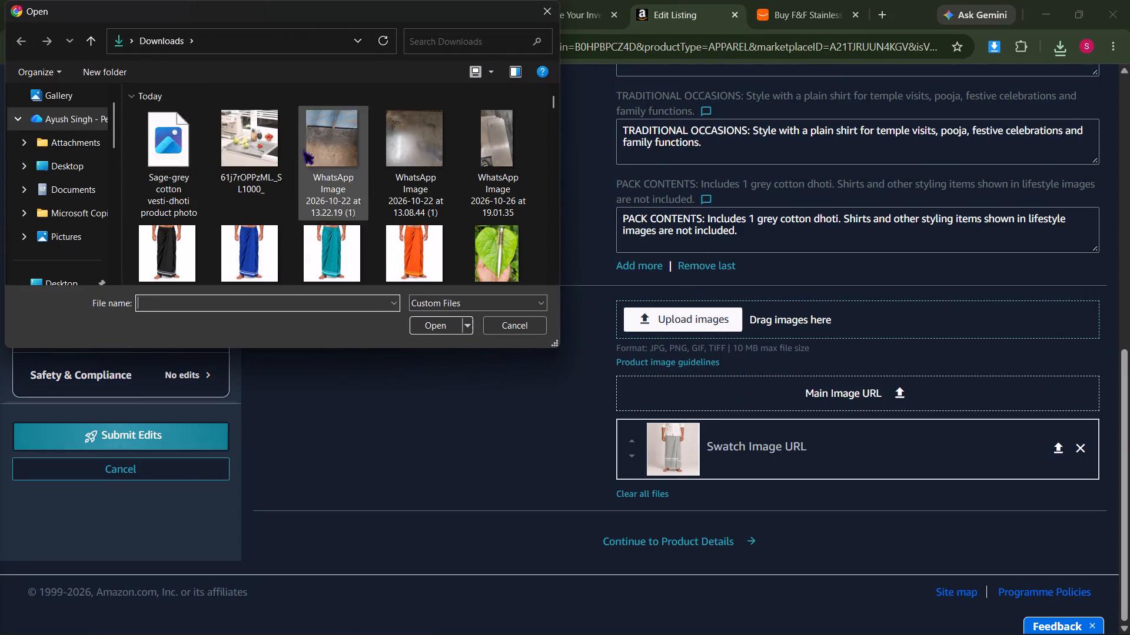
pyautogui.click(187, 138)
pyautogui.click(420, 325)
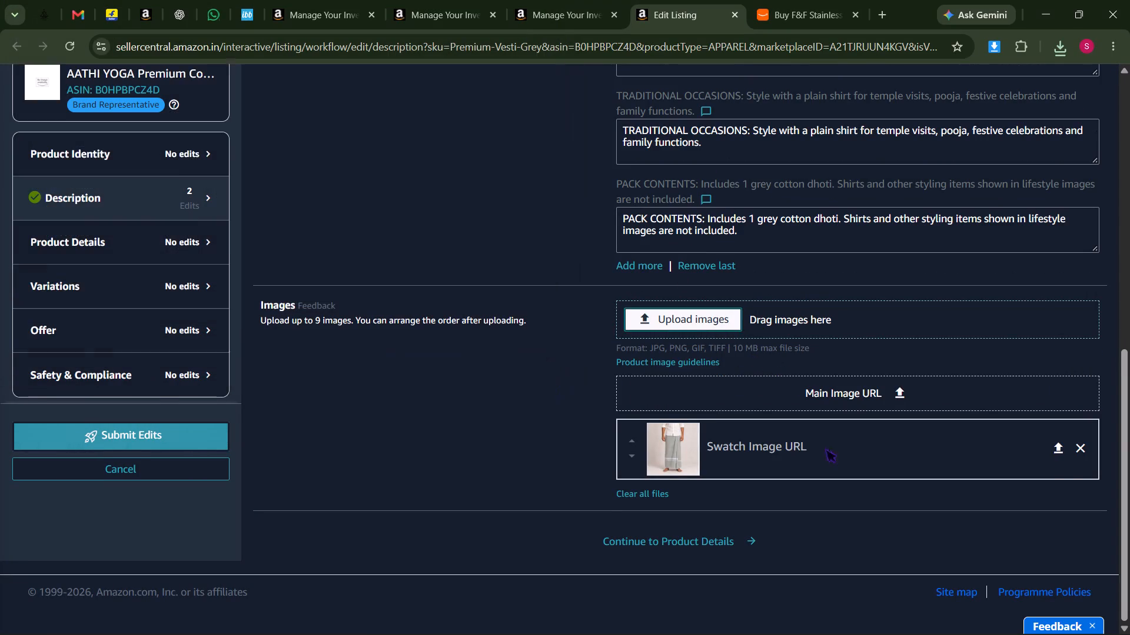
# Remove the existing swatch image and try to upload Sage-grey cotton vesti-dhoti product photo from Downloads as the swatch.
pyautogui.click(1081, 479)
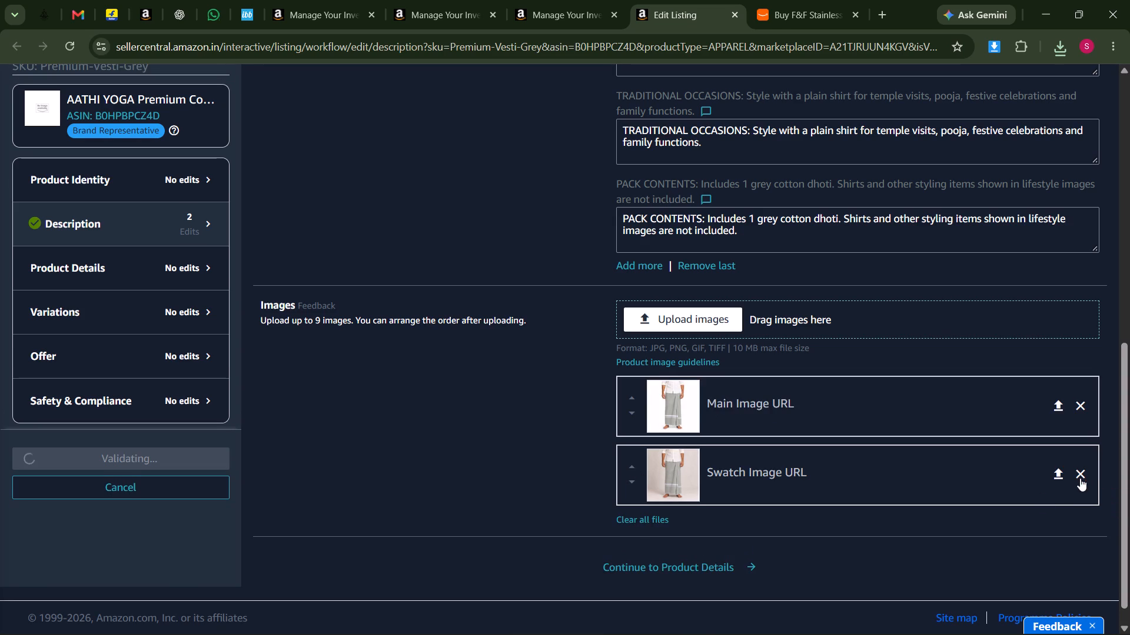
pyautogui.click(1080, 478)
pyautogui.click(877, 457)
pyautogui.click(903, 464)
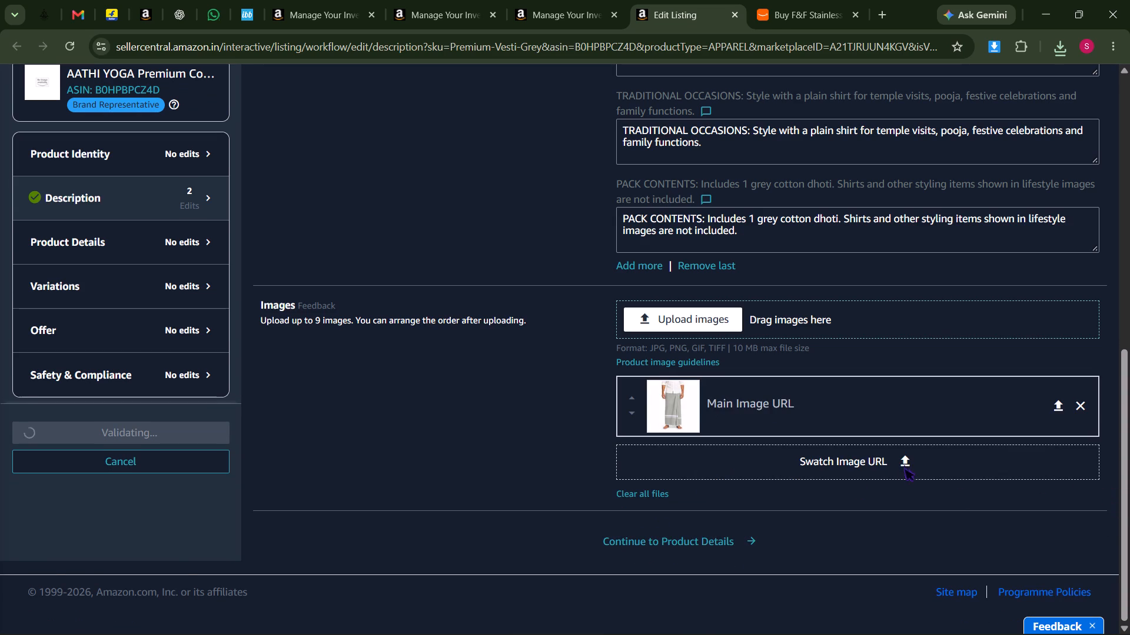
pyautogui.click(157, 142)
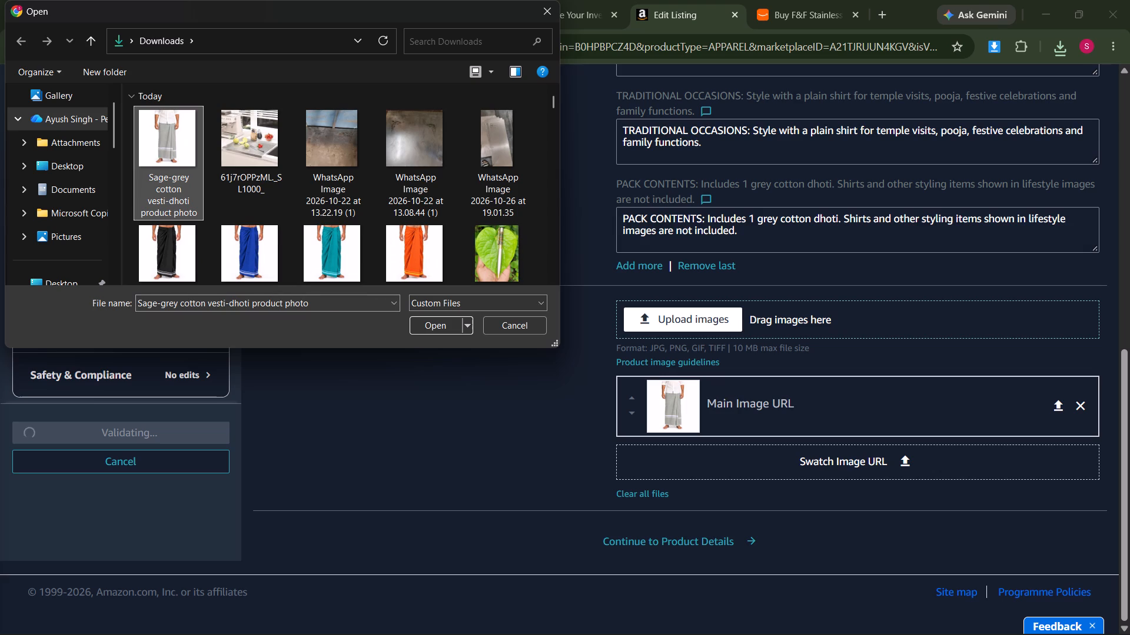
pyautogui.click(418, 329)
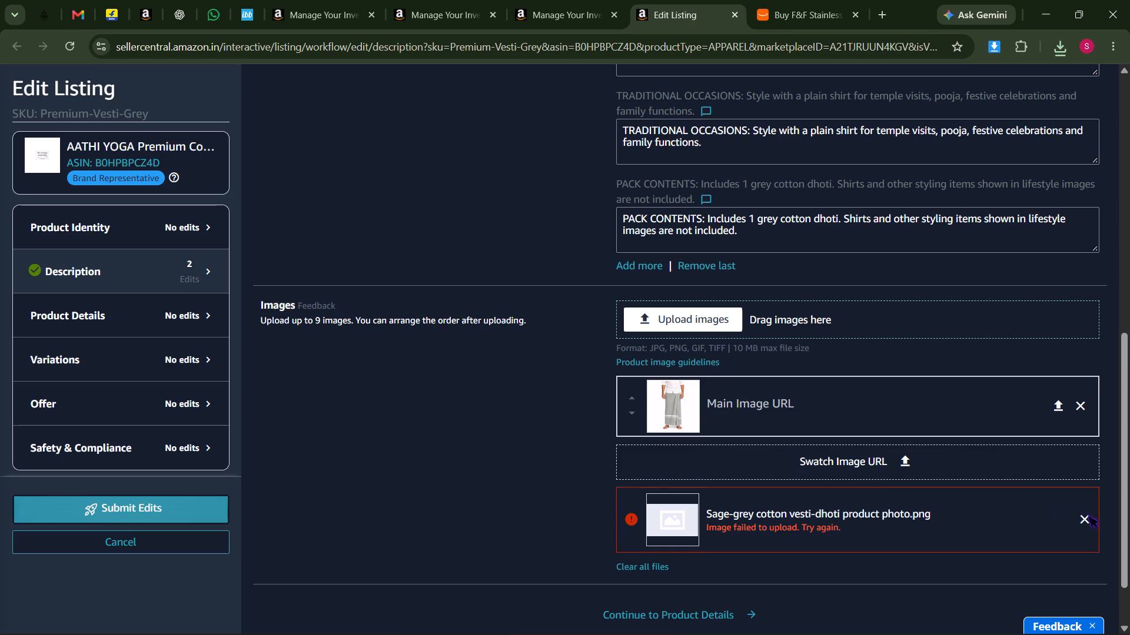
# Switch from the listing editor to another open window.
pyautogui.hotkey('alt', 'Tab')
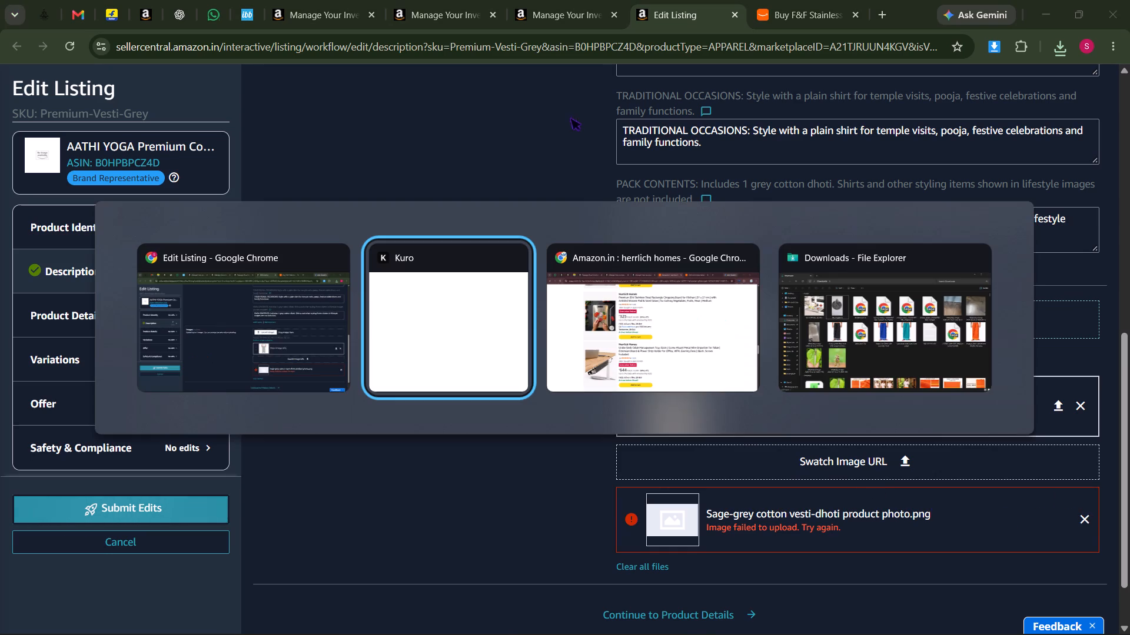
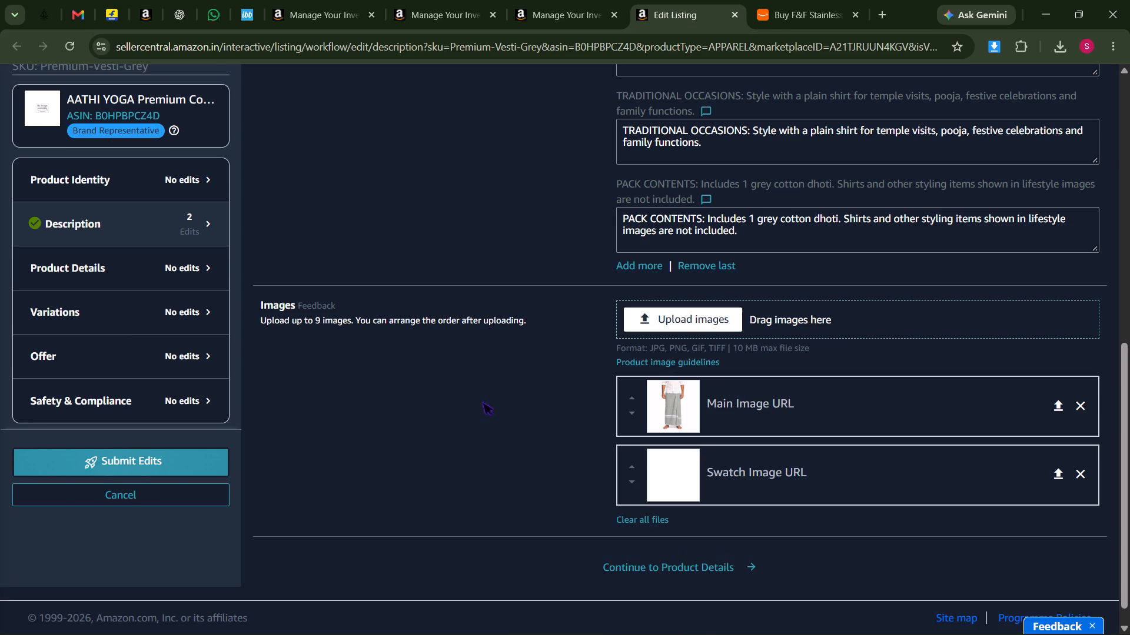
# Upload Sage-grey vesti in a sunlit courtyard (1), Premium cotton dhoti details, Premium cotton weave and stripes, and Premium Cotton Dhoti Dimensions Guide as additional listing images.
pyautogui.click(726, 322)
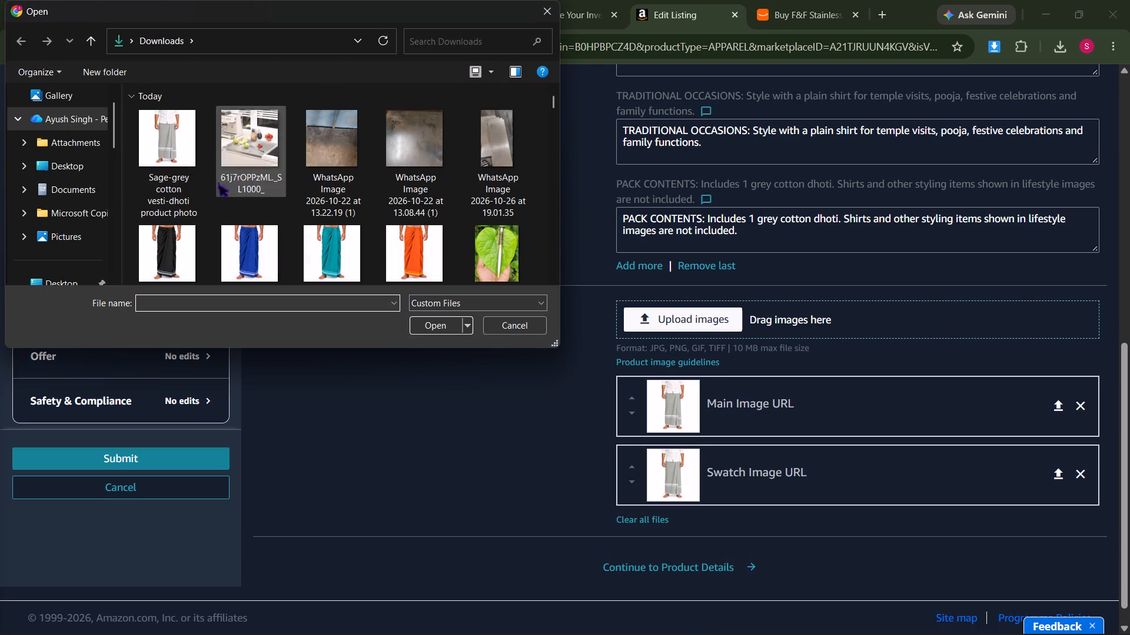
pyautogui.scroll(-3, 278, 195)
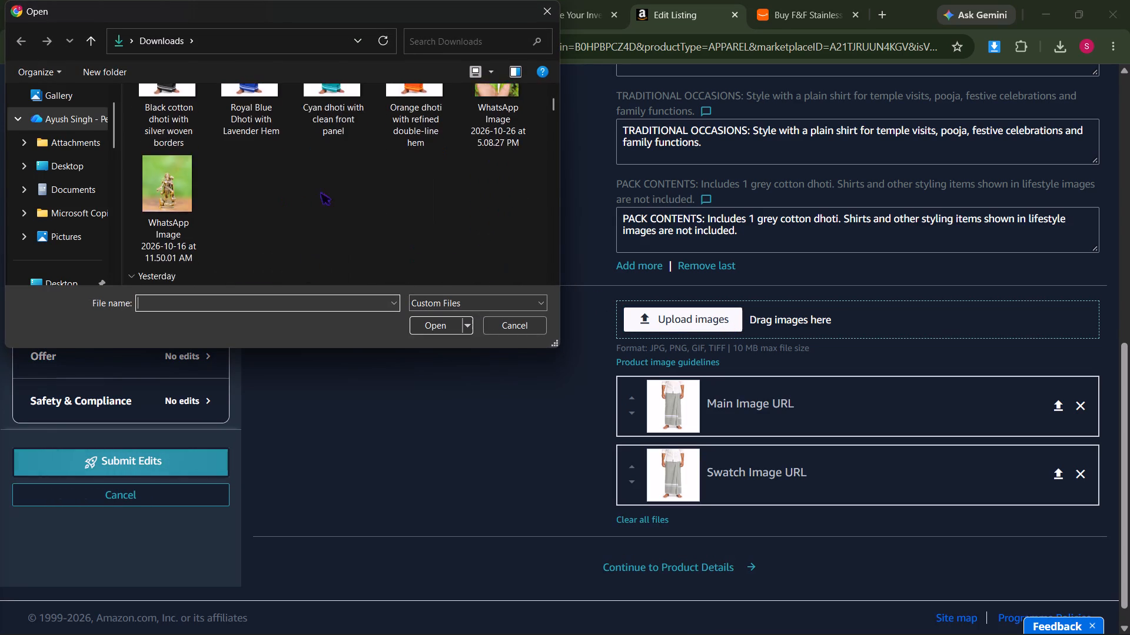
pyautogui.scroll(-4, 320, 188)
pyautogui.scroll(1, 344, 190)
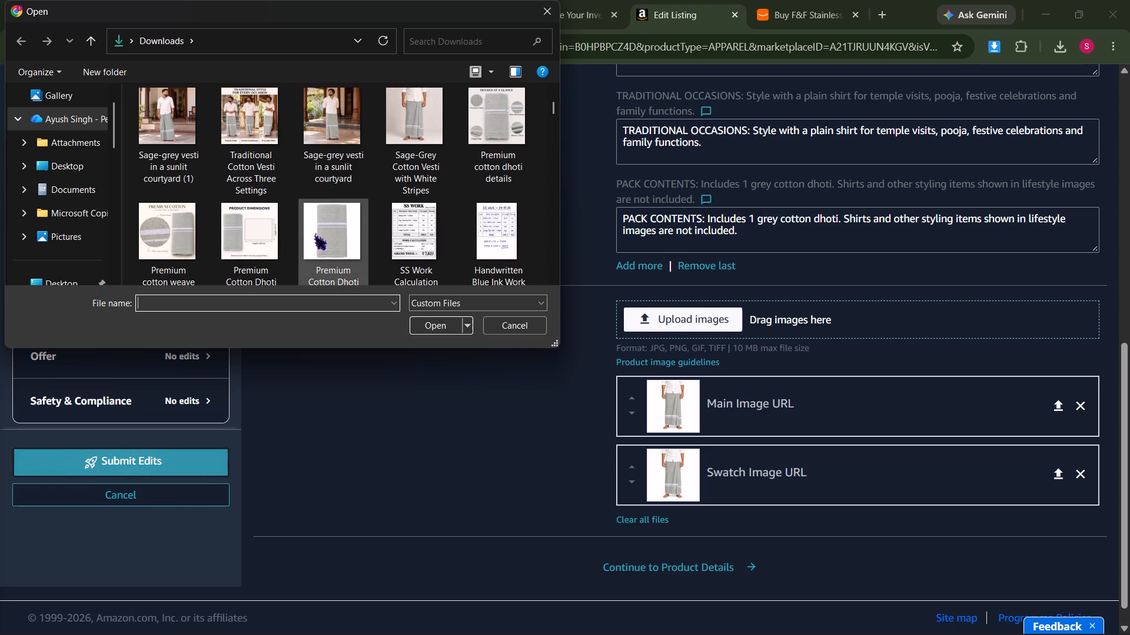
pyautogui.click(265, 230)
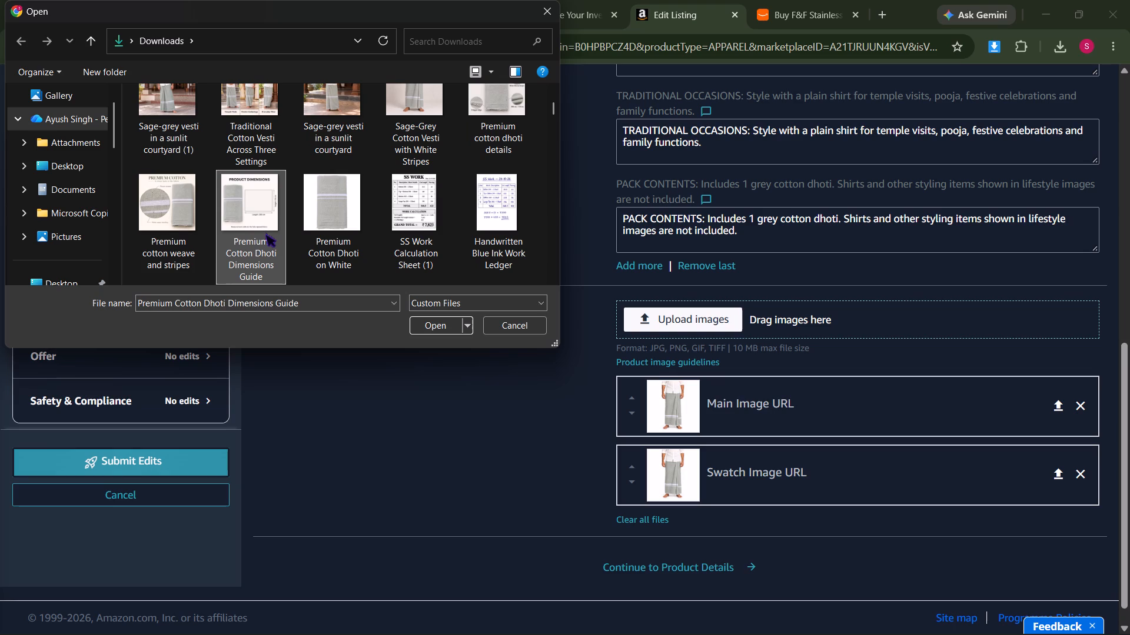
pyautogui.hotkey('shift', 'Left')
pyautogui.hotkey('shift', 'Left')
pyautogui.hotkey('shift', 'Left')
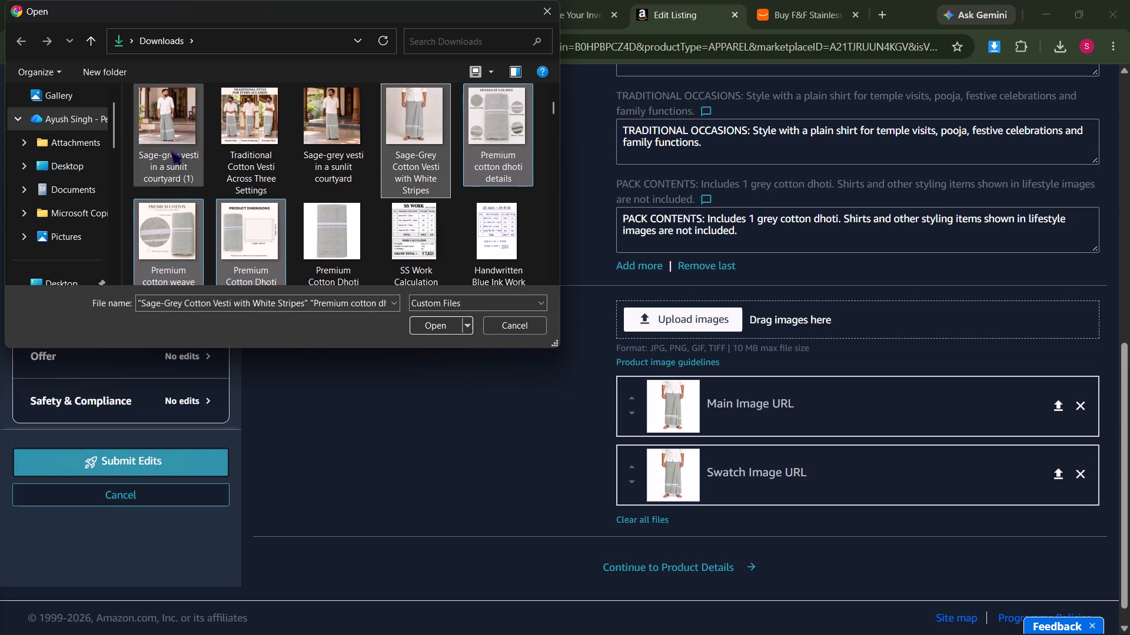
pyautogui.keyDown('ctrl'); pyautogui.click(422, 139); pyautogui.keyUp('ctrl')
pyautogui.keyDown('ctrl'); pyautogui.click(328, 109); pyautogui.keyUp('ctrl')
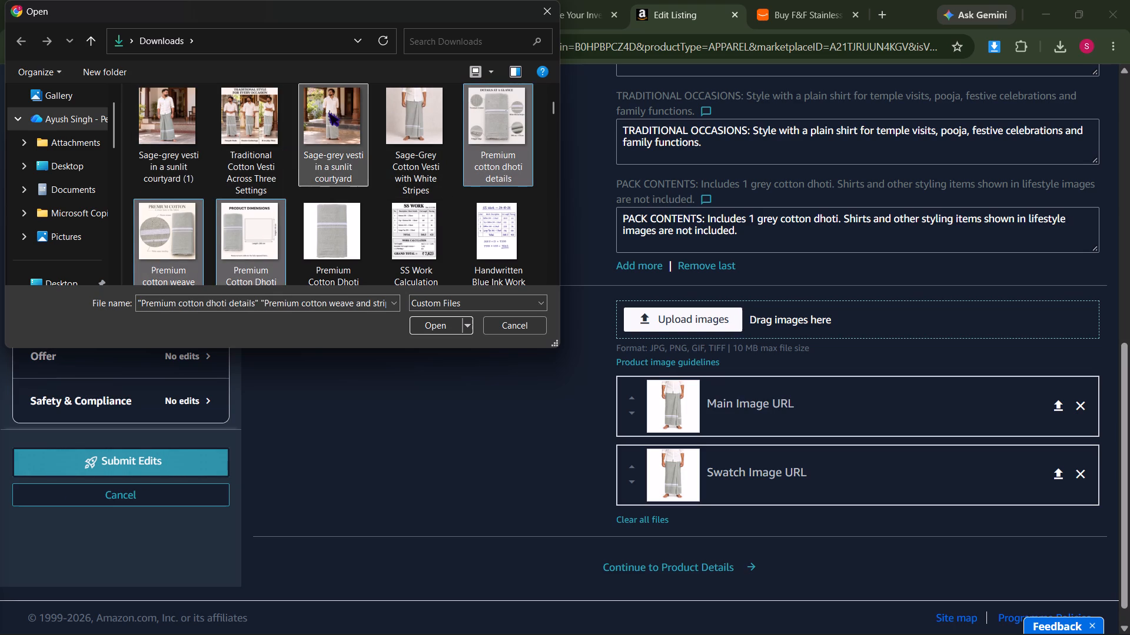
pyautogui.scroll(1, 305, 175)
pyautogui.keyDown('ctrl'); pyautogui.click(326, 232); pyautogui.keyUp('ctrl')
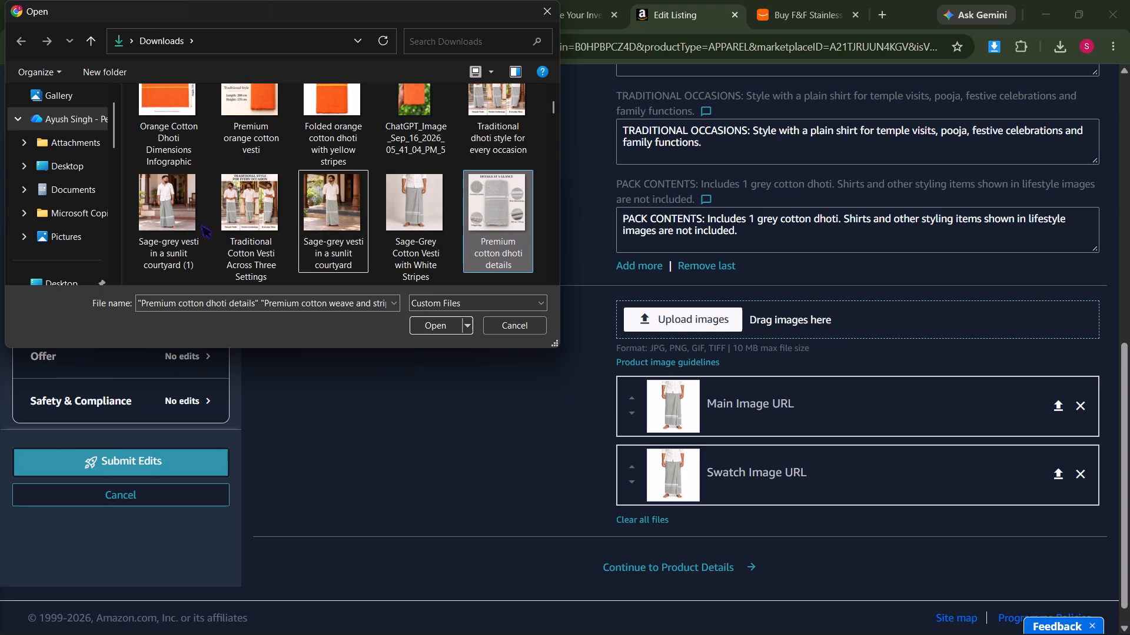
pyautogui.keyDown('ctrl'); pyautogui.click(174, 199); pyautogui.keyUp('ctrl')
pyautogui.scroll(-1, 277, 226)
pyautogui.scroll(3, 281, 228)
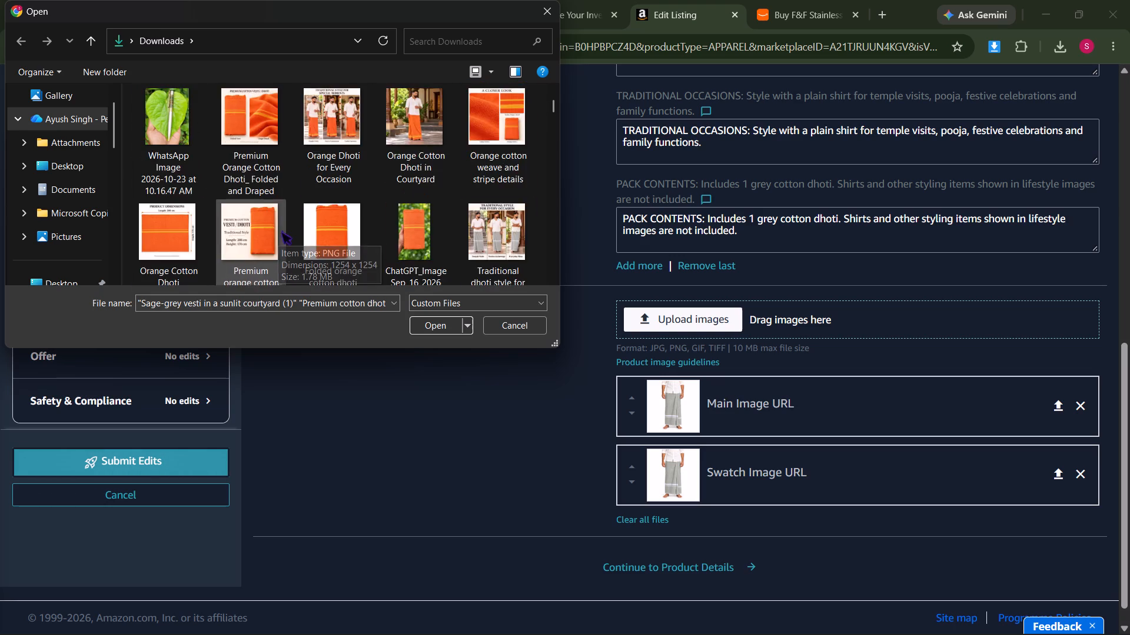
pyautogui.scroll(5, 288, 225)
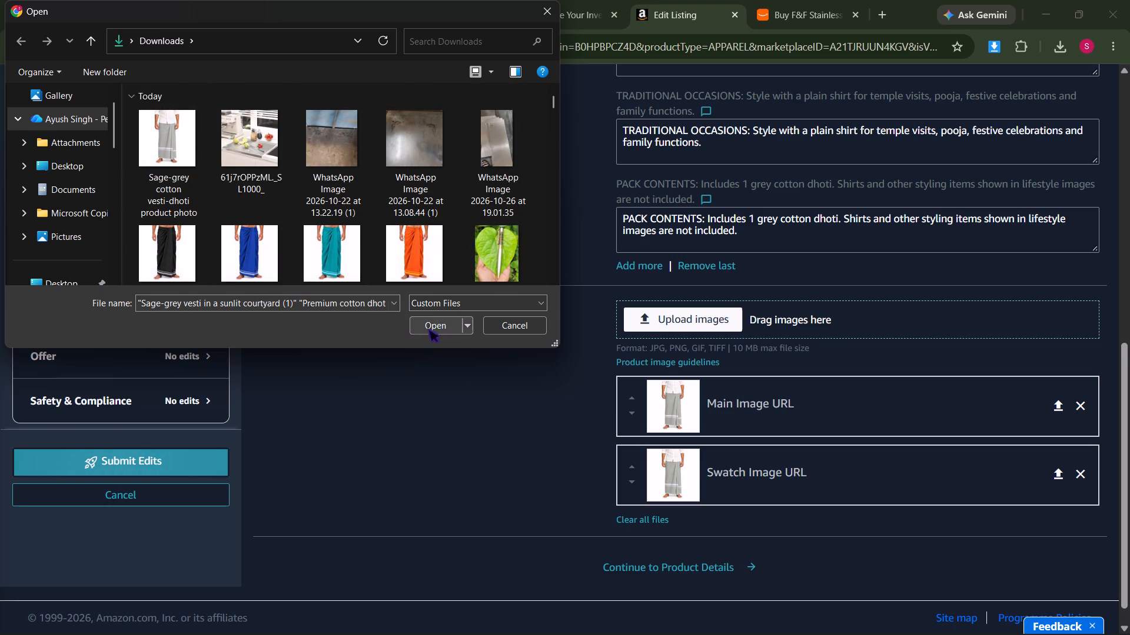
pyautogui.click(430, 316)
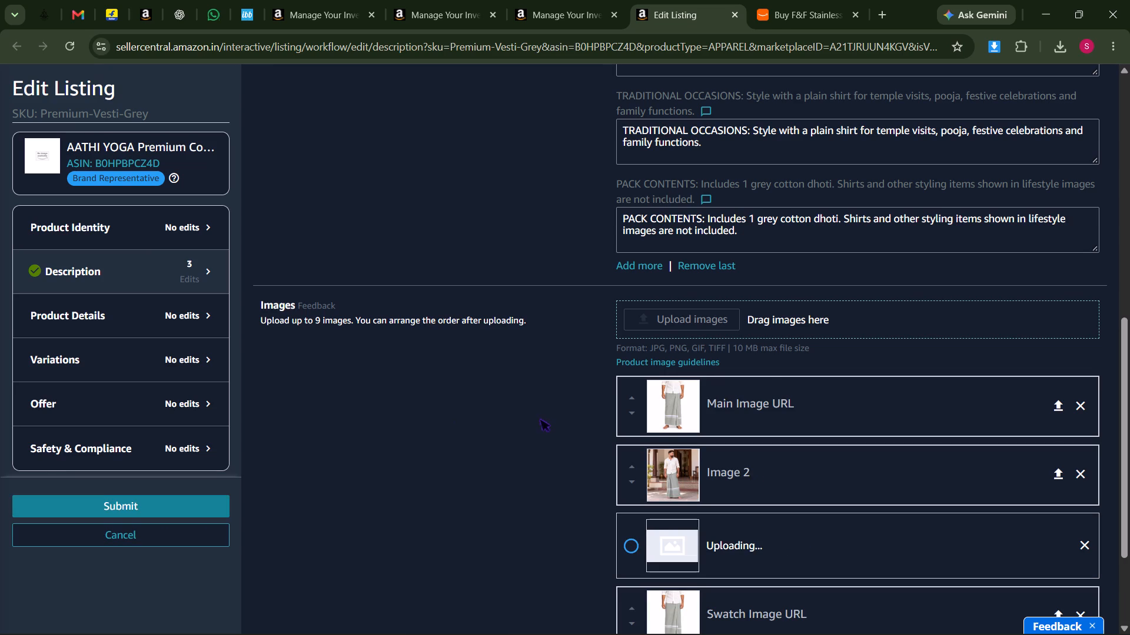
pyautogui.scroll(-3, 539, 415)
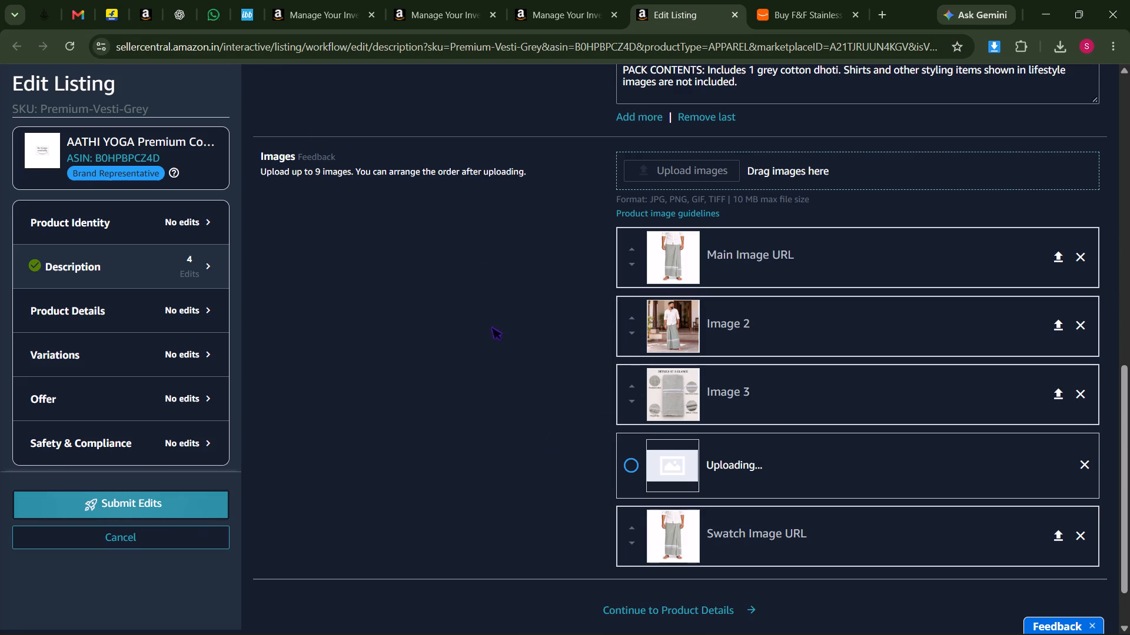
pyautogui.scroll(-1, 491, 323)
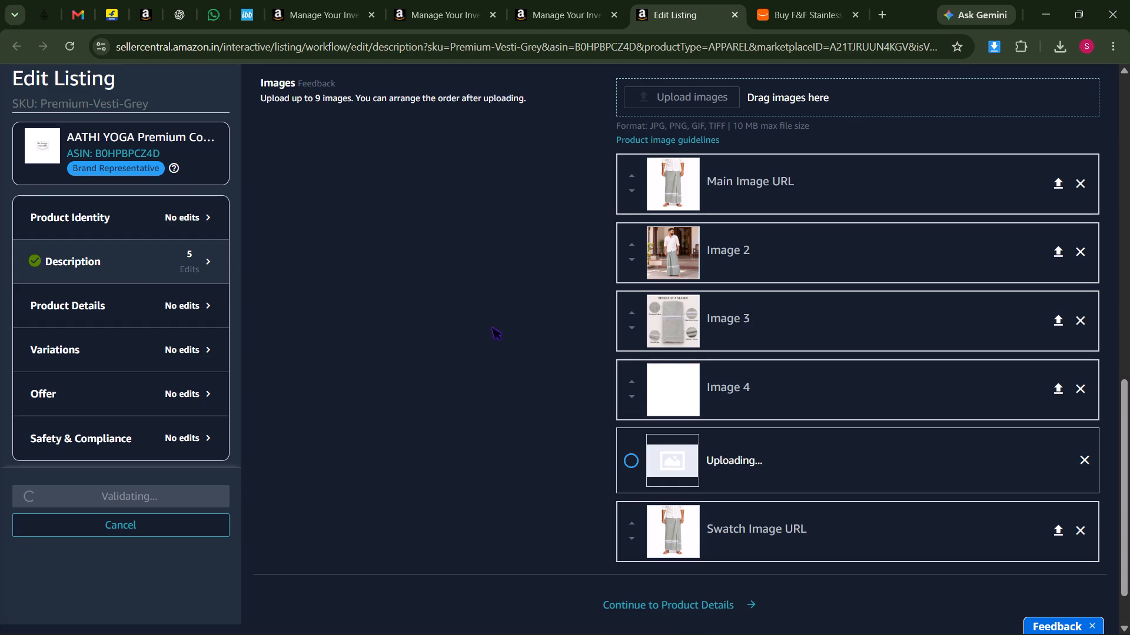
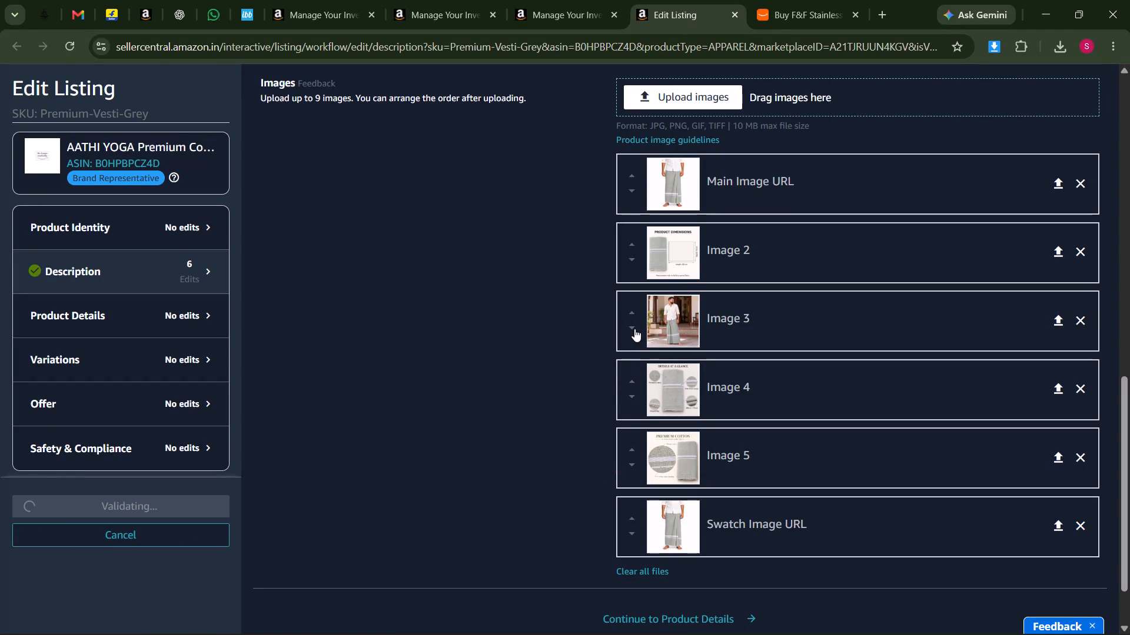
# Reorder the grey vesti's images so the courtyard lifestyle photo becomes Image 4, after the detail image with close-up circles.
pyautogui.click(633, 399)
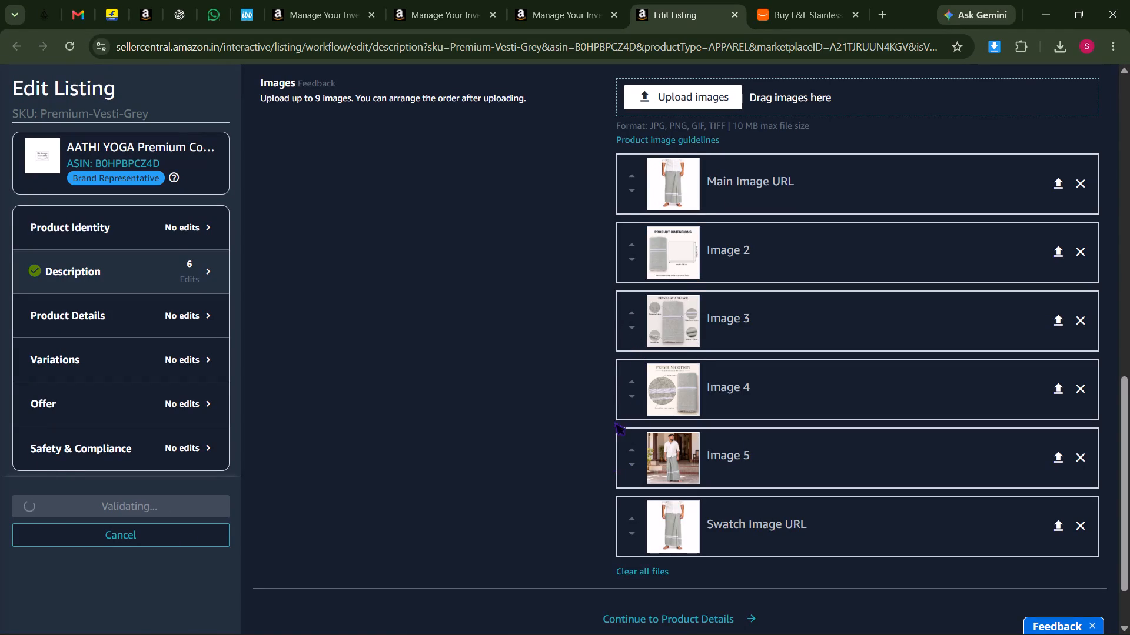
pyautogui.click(634, 446)
pyautogui.click(497, 356)
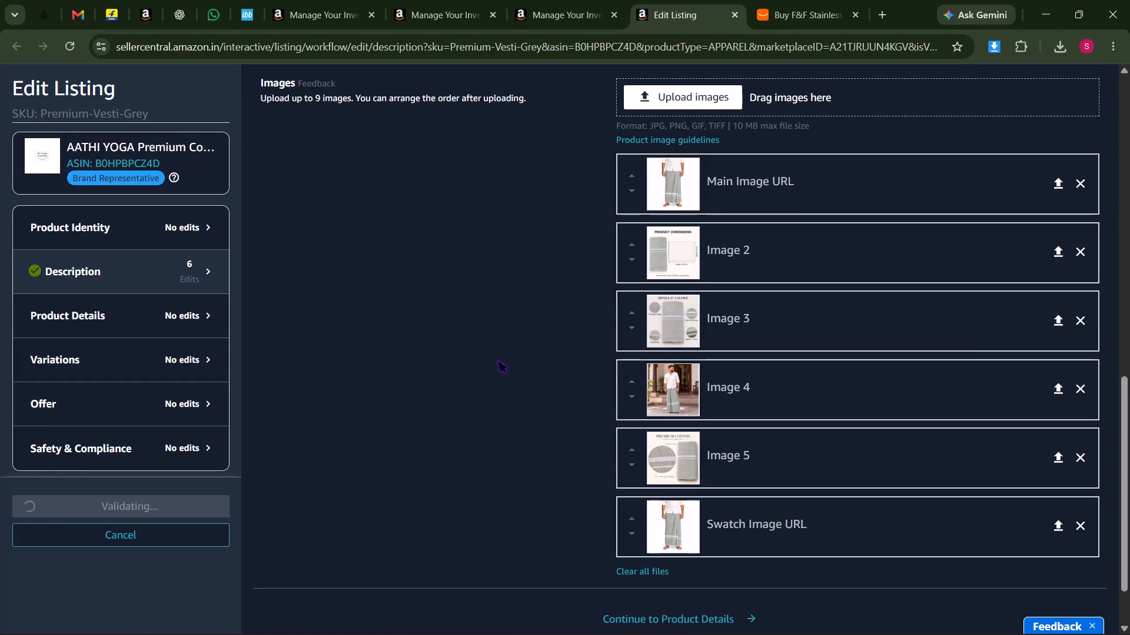
# Submit the grey vesti's listing edits and return to the inventory list.
pyautogui.scroll(2, 497, 397)
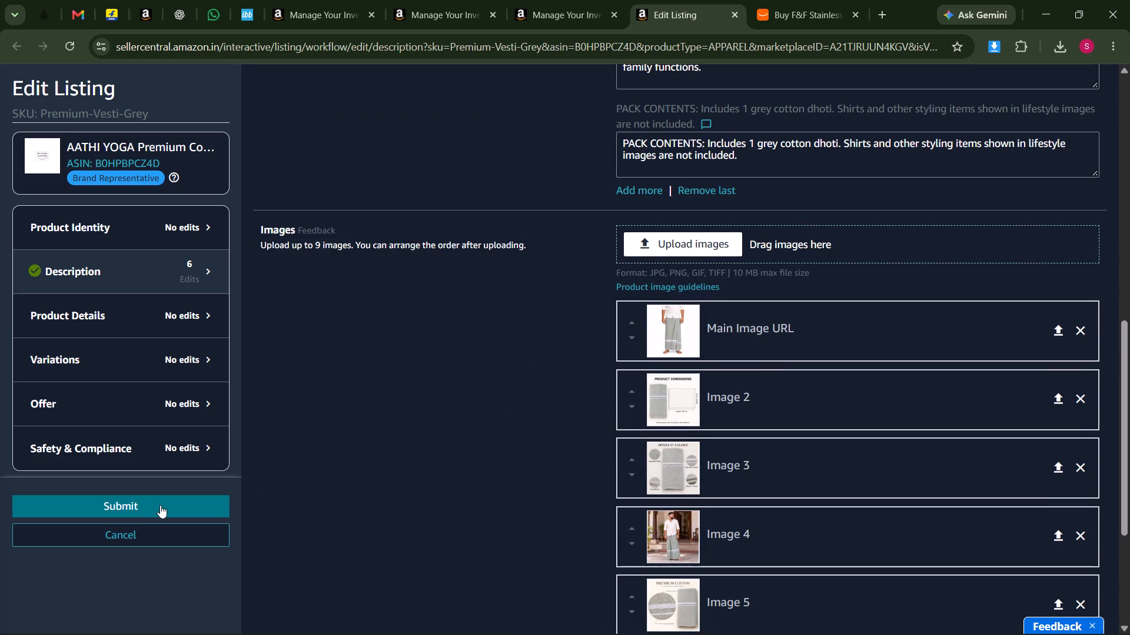
pyautogui.click(160, 505)
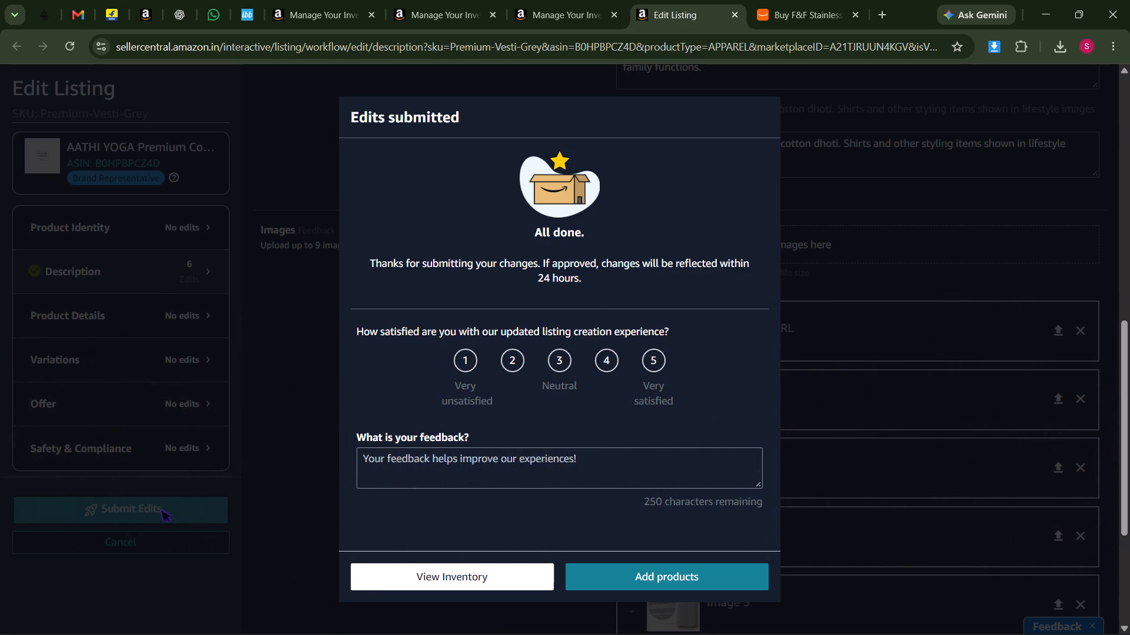
pyautogui.click(419, 573)
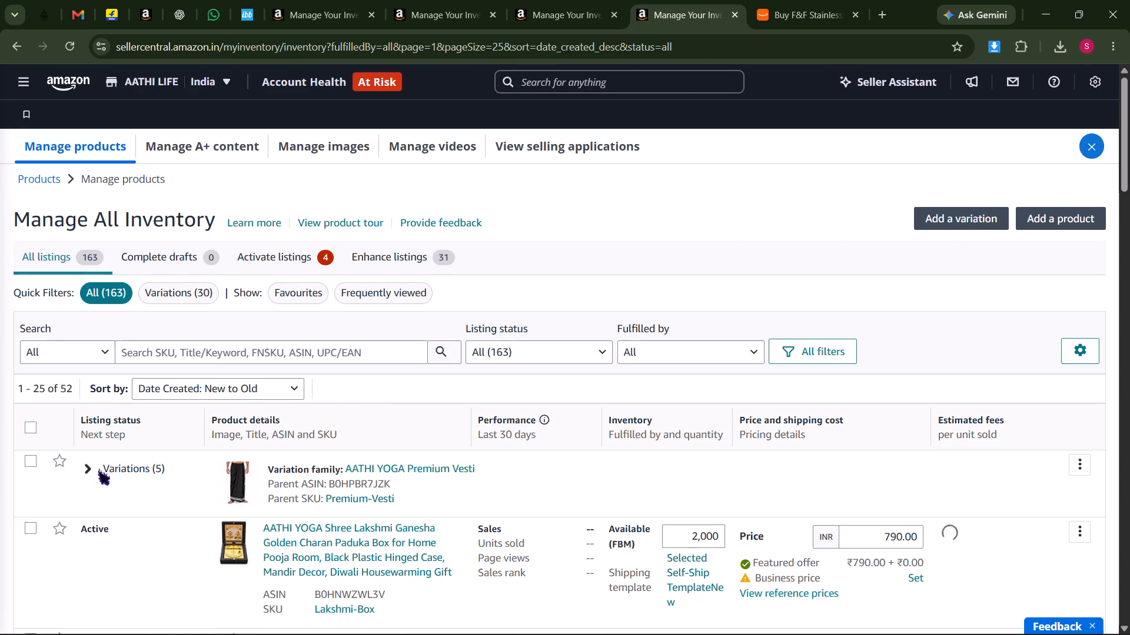
# Expand the AATHI YOGA Premium Vesti variation family and check the black variation's listing suppression details.
pyautogui.click(92, 469)
pyautogui.scroll(-2, 181, 349)
pyautogui.scroll(-3, 242, 298)
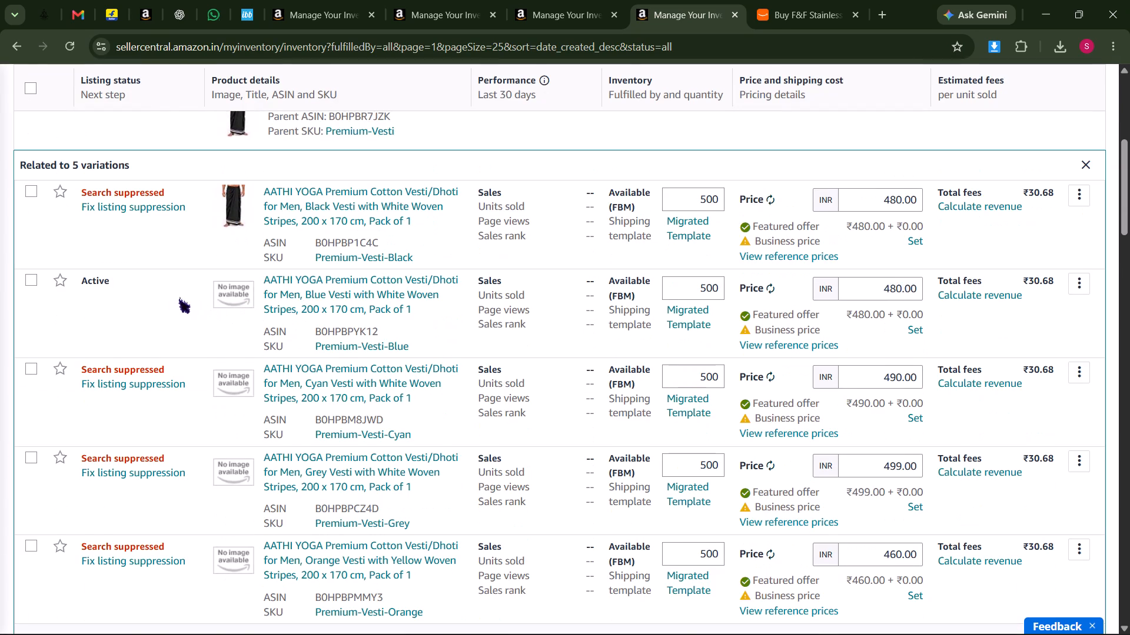
pyautogui.scroll(-1, 154, 303)
pyautogui.scroll(1, 226, 309)
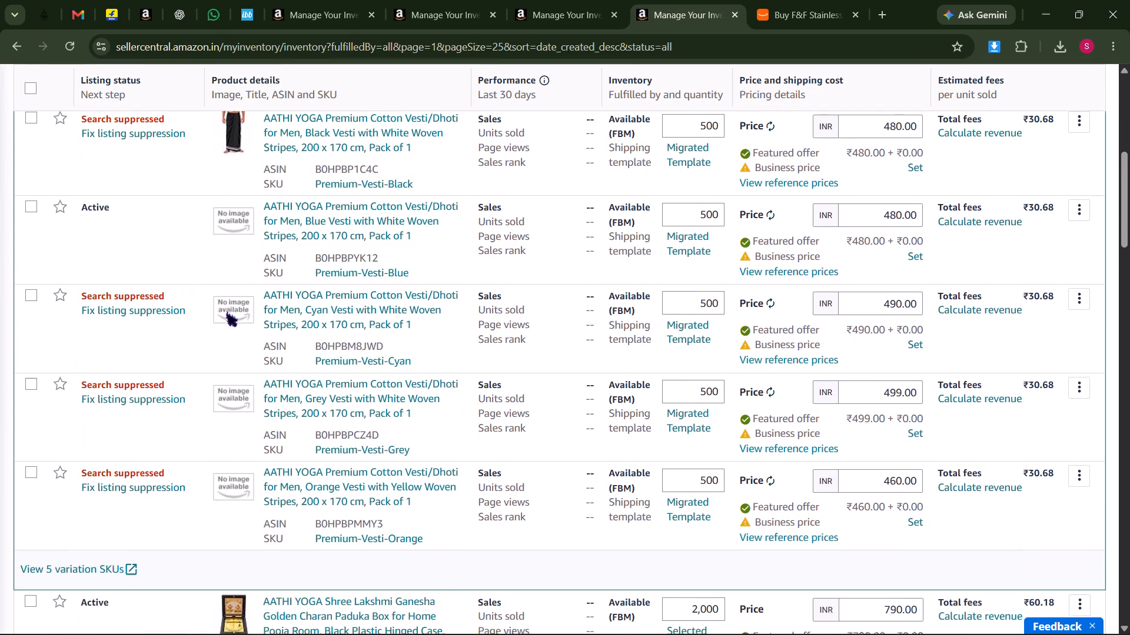
pyautogui.click(151, 214)
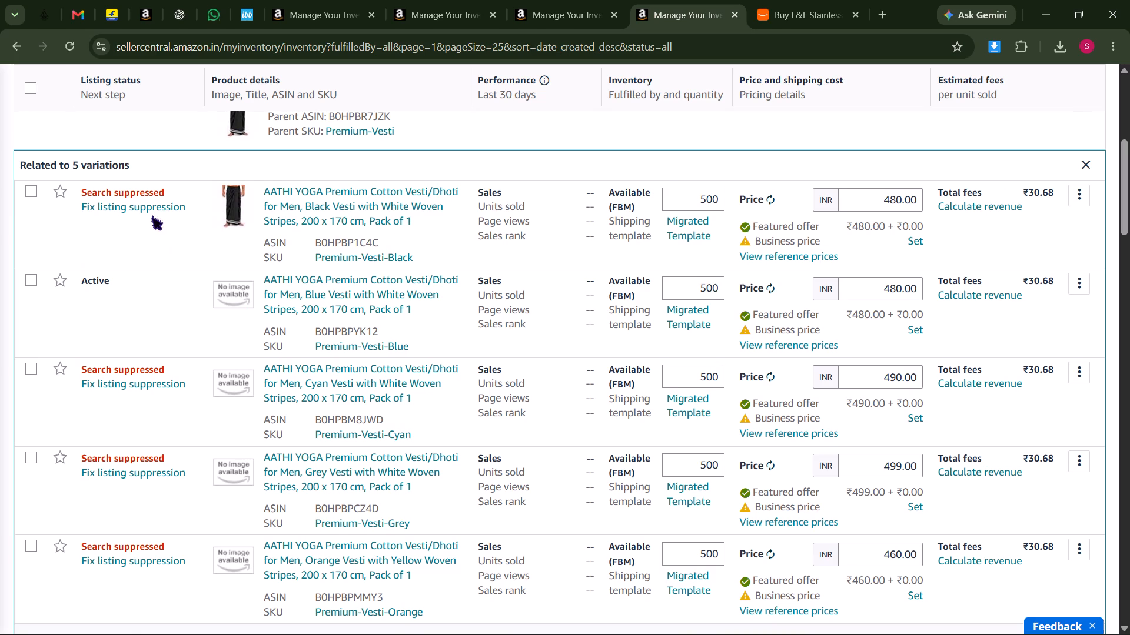
pyautogui.click(151, 210)
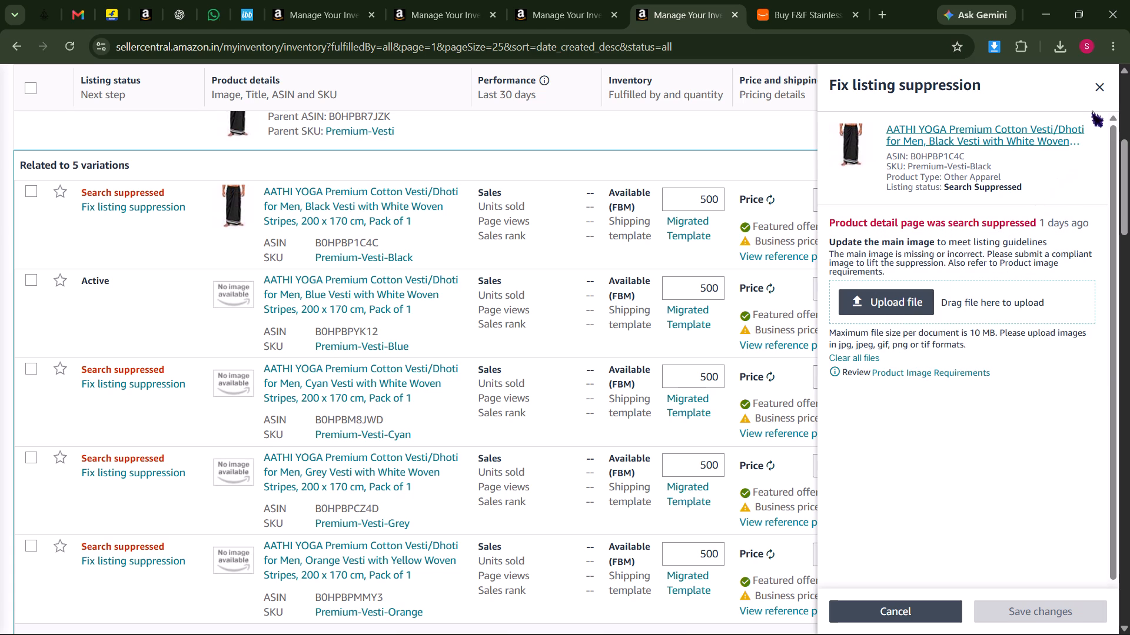
pyautogui.click(1106, 79)
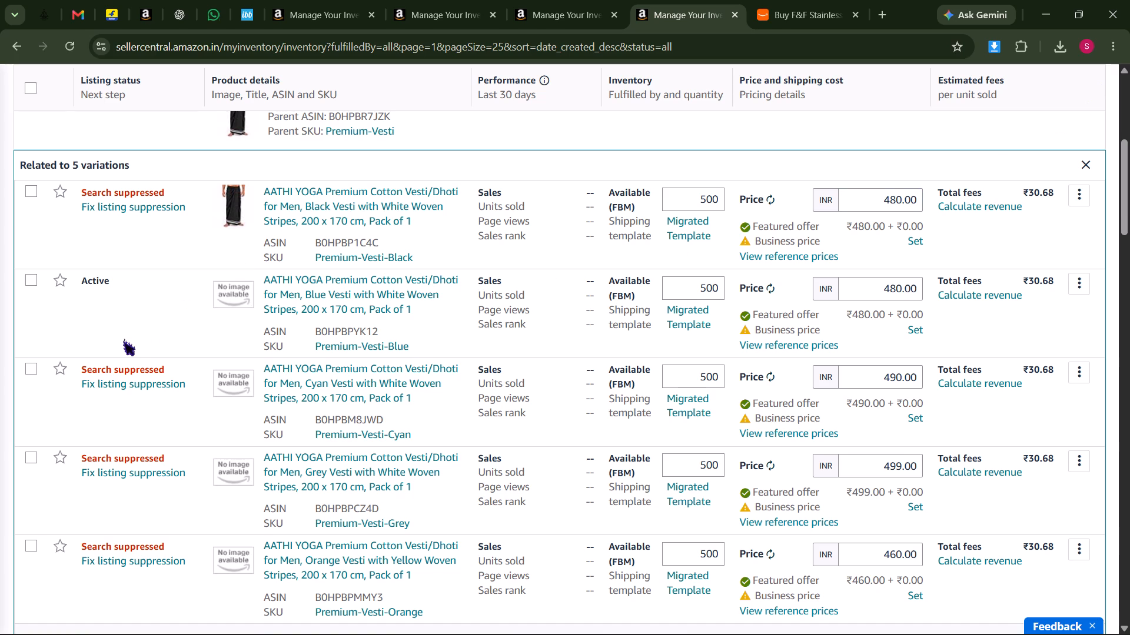
# Open the search-suppressed orange variation, SKU Premium-Vesti-Orange, for listing editing.
pyautogui.scroll(-2, 123, 320)
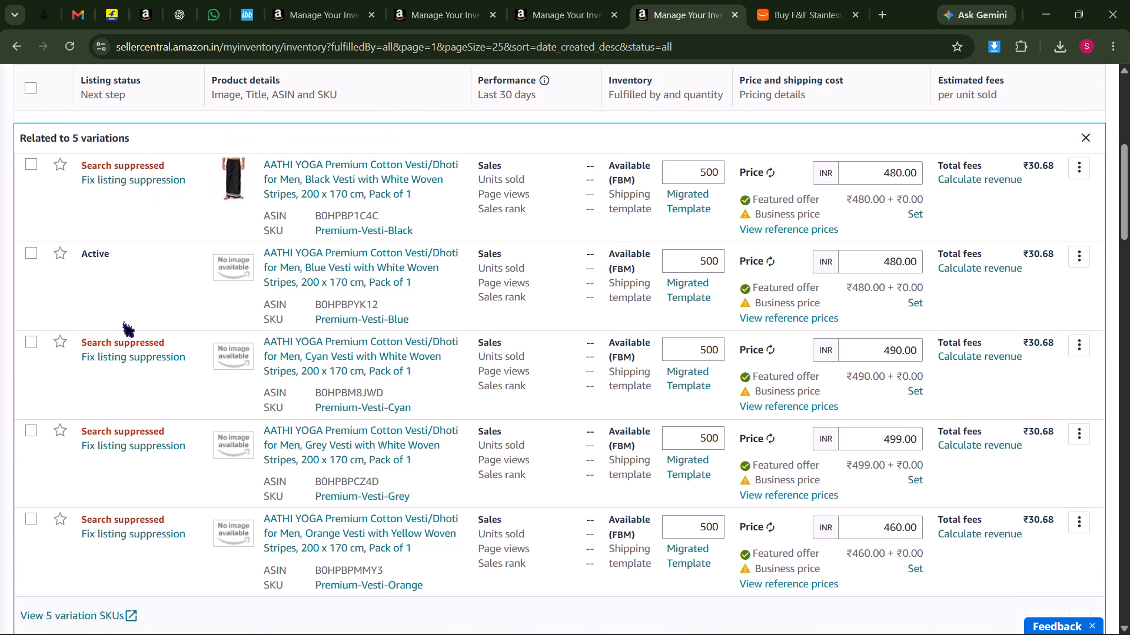
pyautogui.scroll(-2, 123, 320)
pyautogui.scroll(1, 482, 283)
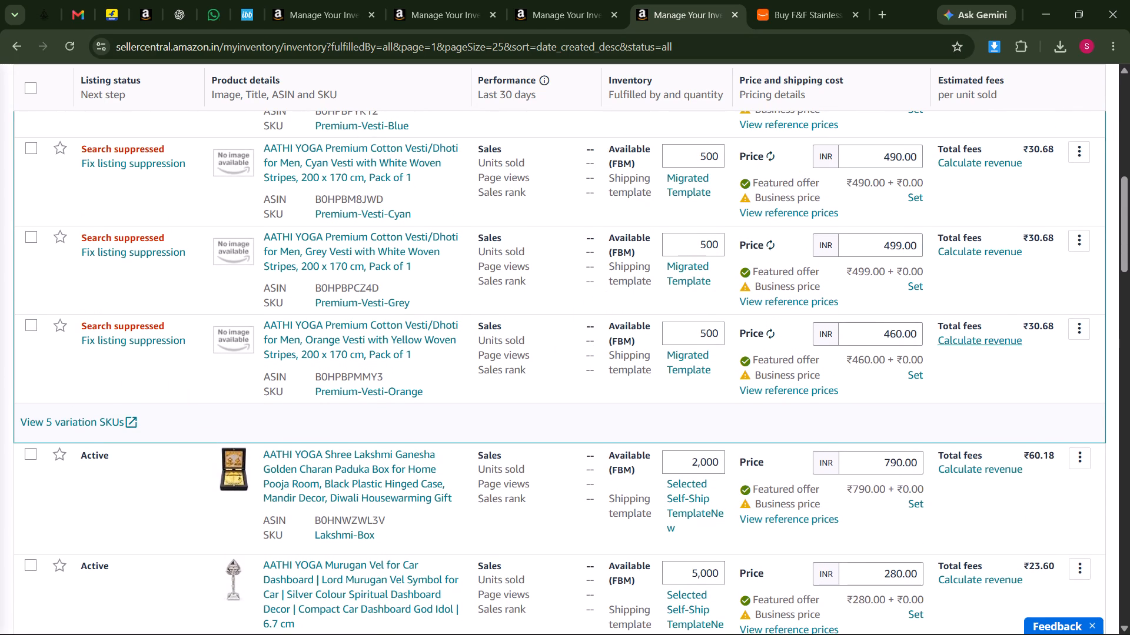
pyautogui.click(1074, 331)
pyautogui.click(988, 383)
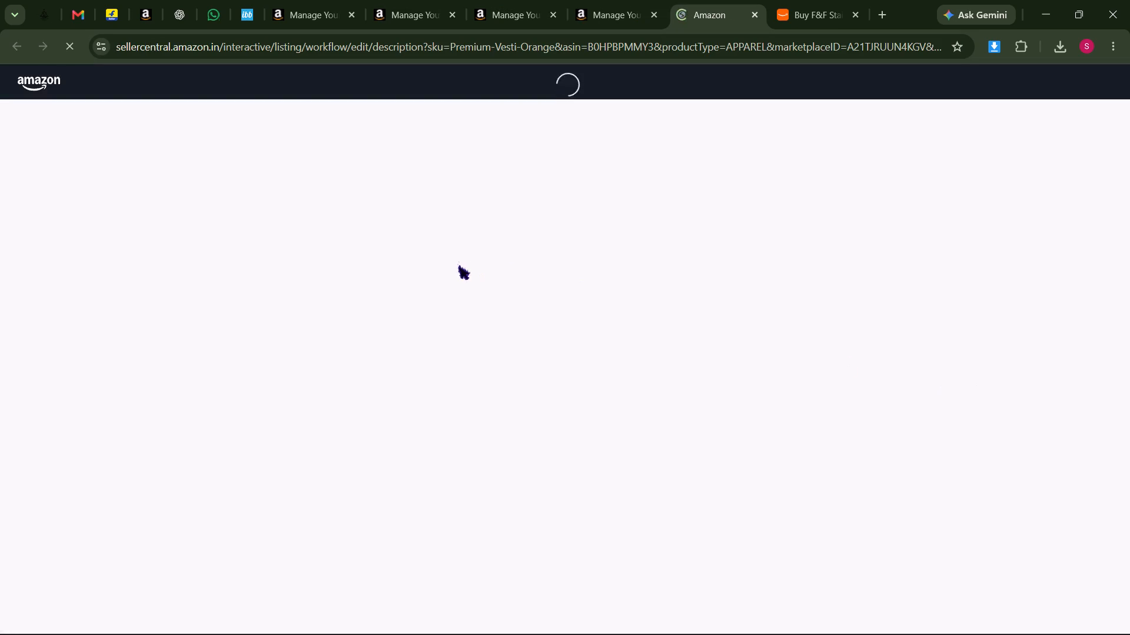
pyautogui.click(598, 5)
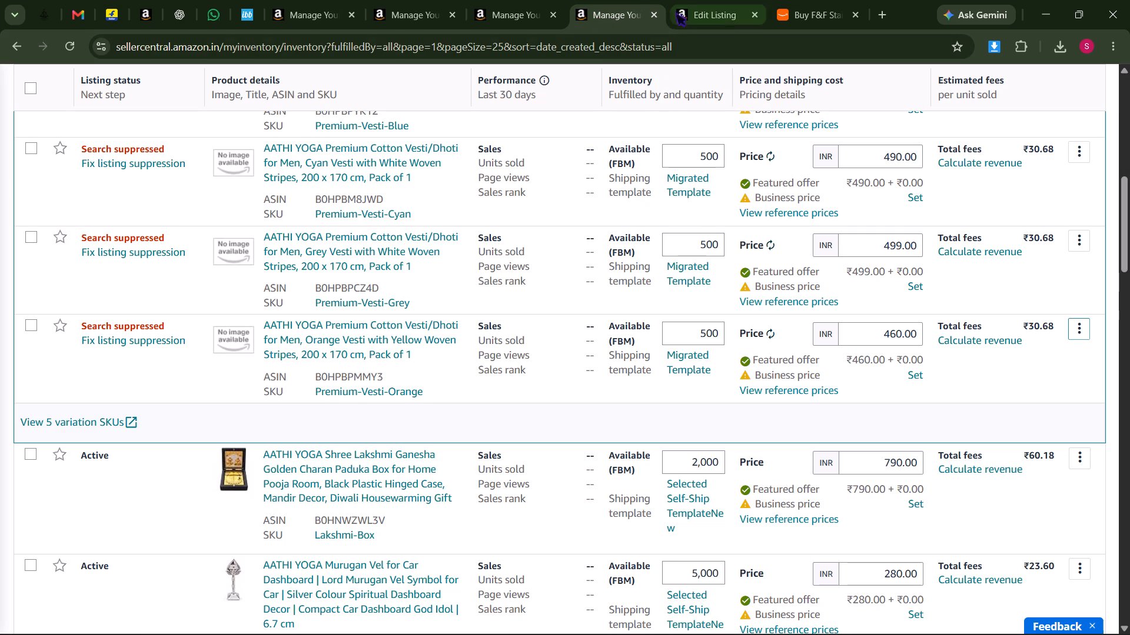
pyautogui.click(706, 0)
# Remove the existing main and swatch images from the orange vesti listing.
pyautogui.scroll(-12, 532, 332)
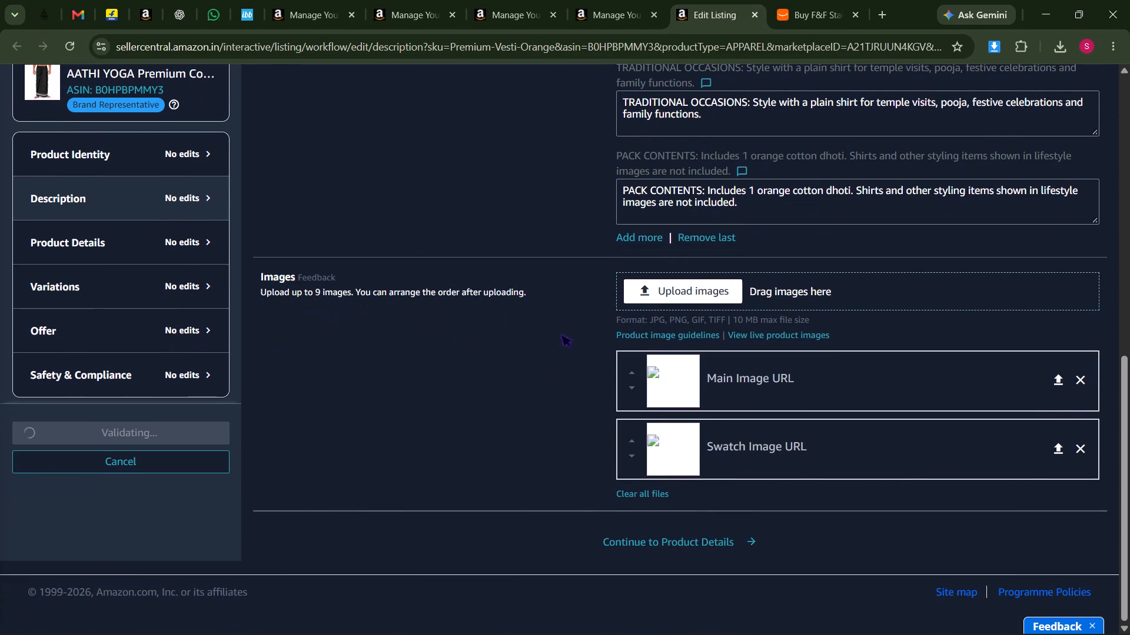
pyautogui.click(1080, 383)
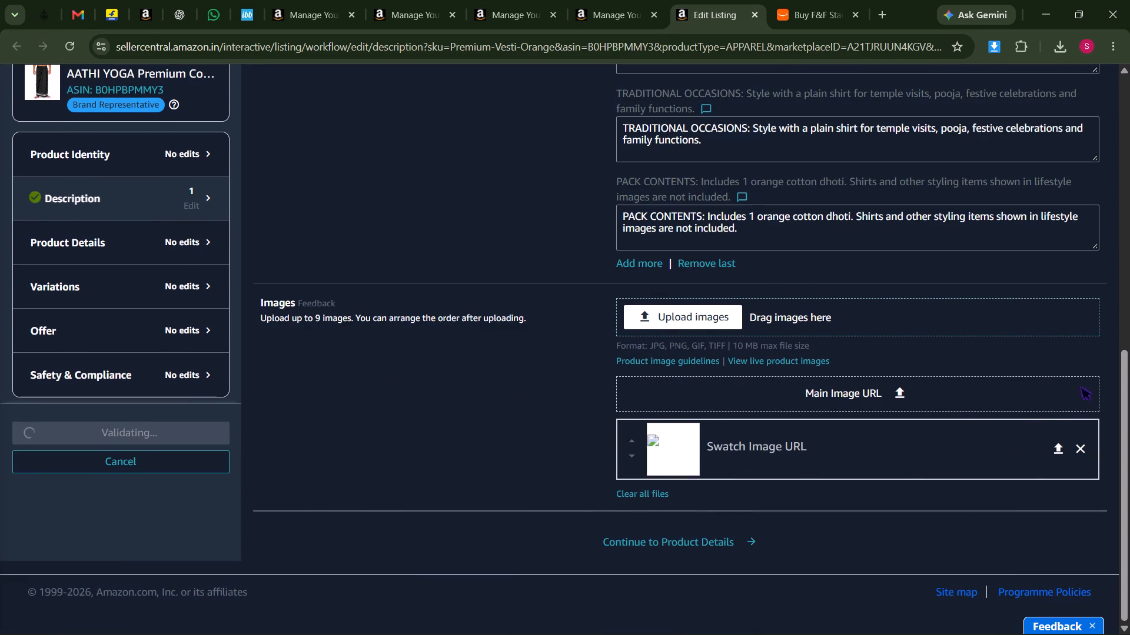
pyautogui.click(1081, 449)
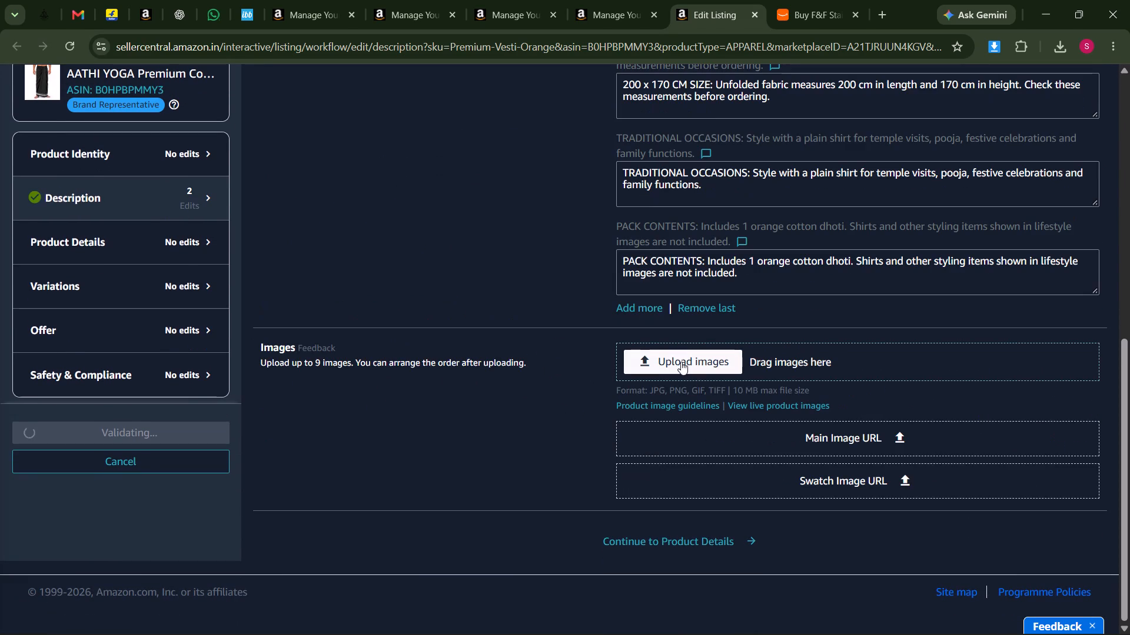
# Upload Orange dhoti with refined double-line hem from Downloads as the orange listing's main image.
pyautogui.click(900, 441)
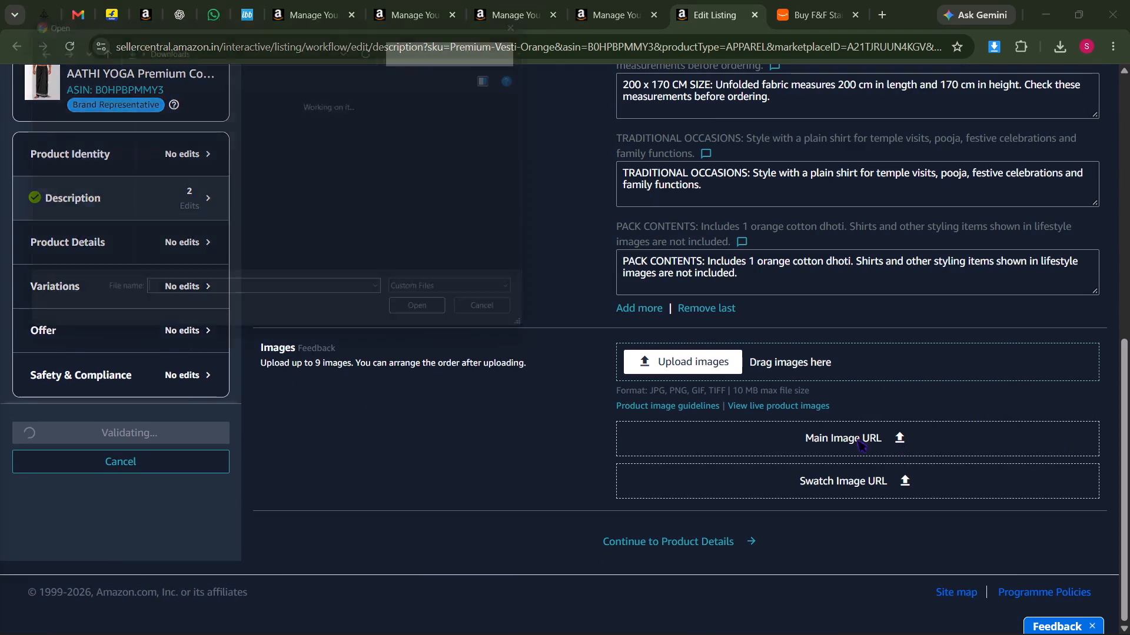
pyautogui.click(411, 241)
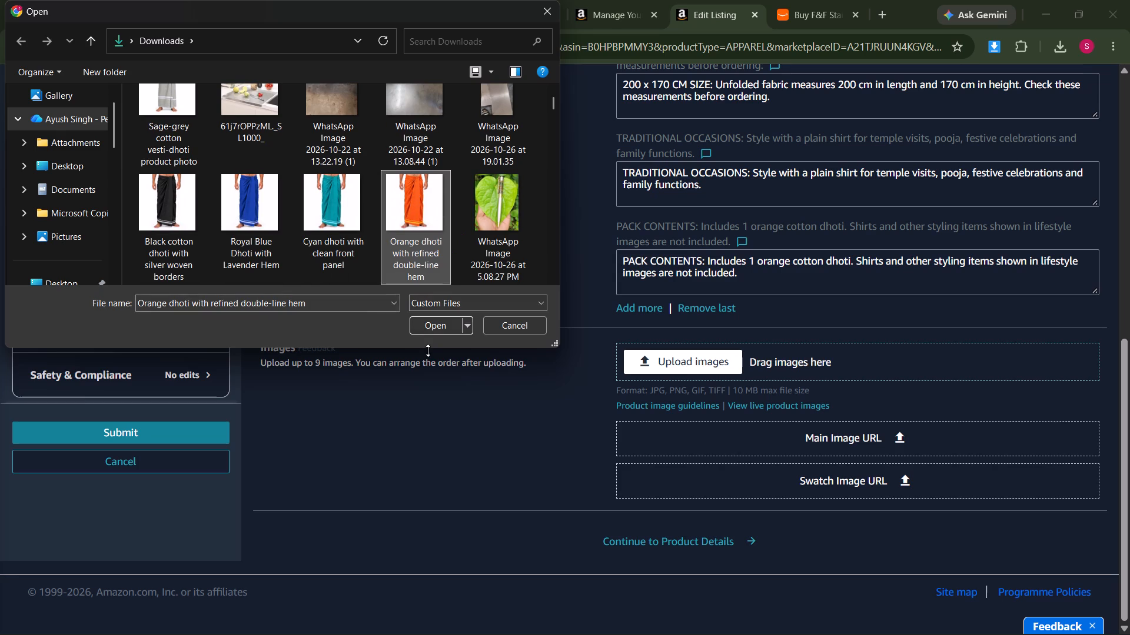
pyautogui.click(427, 325)
# Upload the same orange dhoti photo from Downloads as the orange listing's swatch image.
pyautogui.scroll(-4, 843, 237)
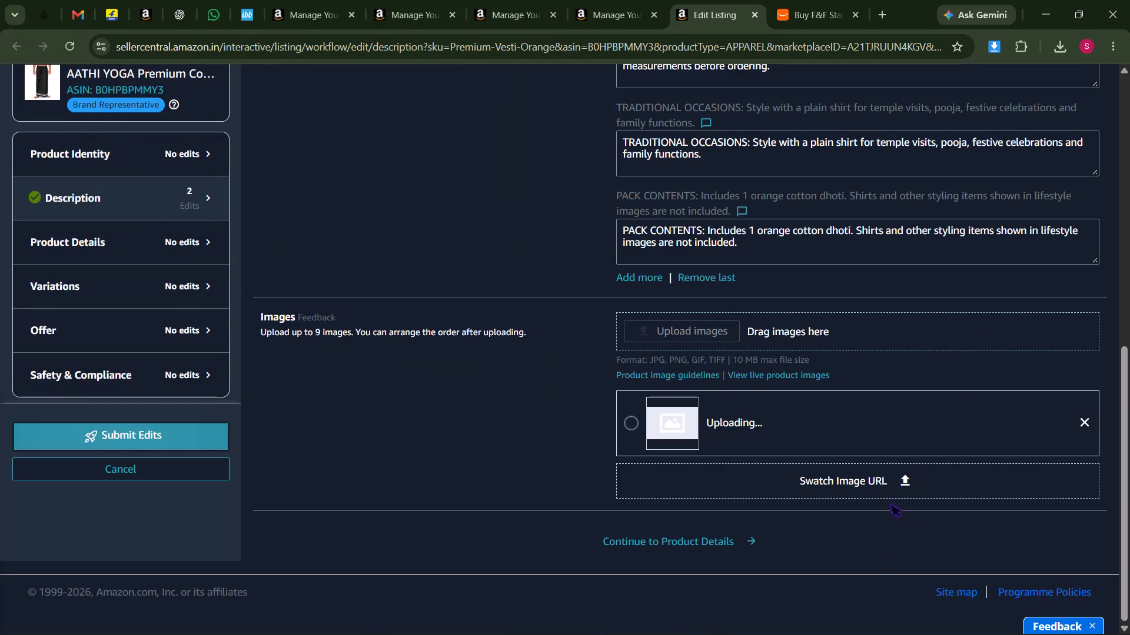
pyautogui.click(910, 477)
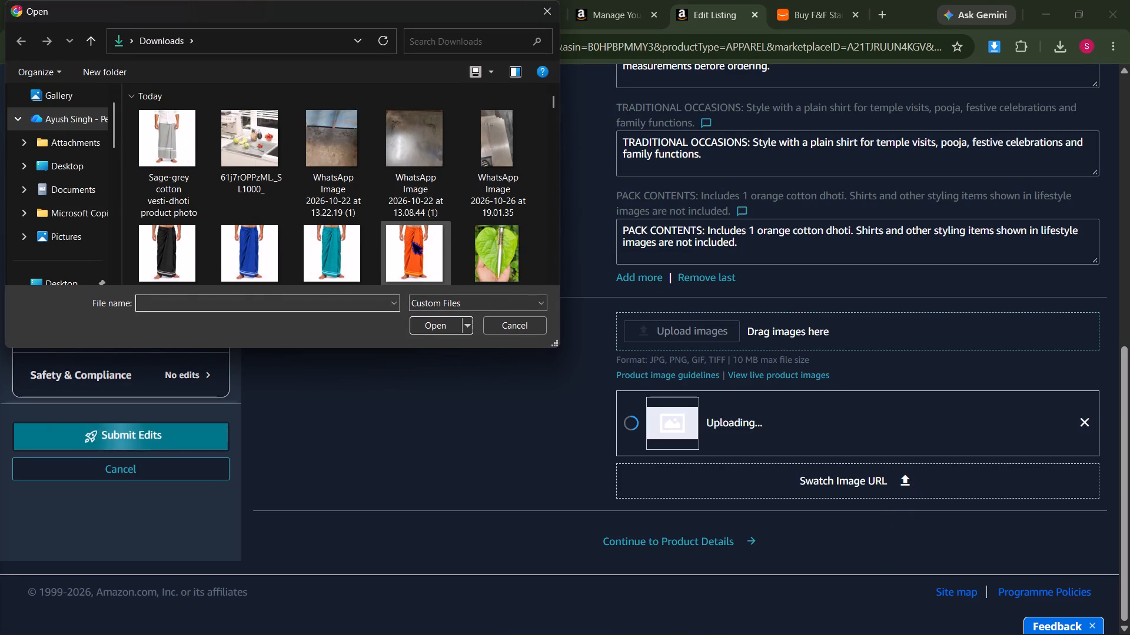
pyautogui.click(411, 238)
pyautogui.click(430, 334)
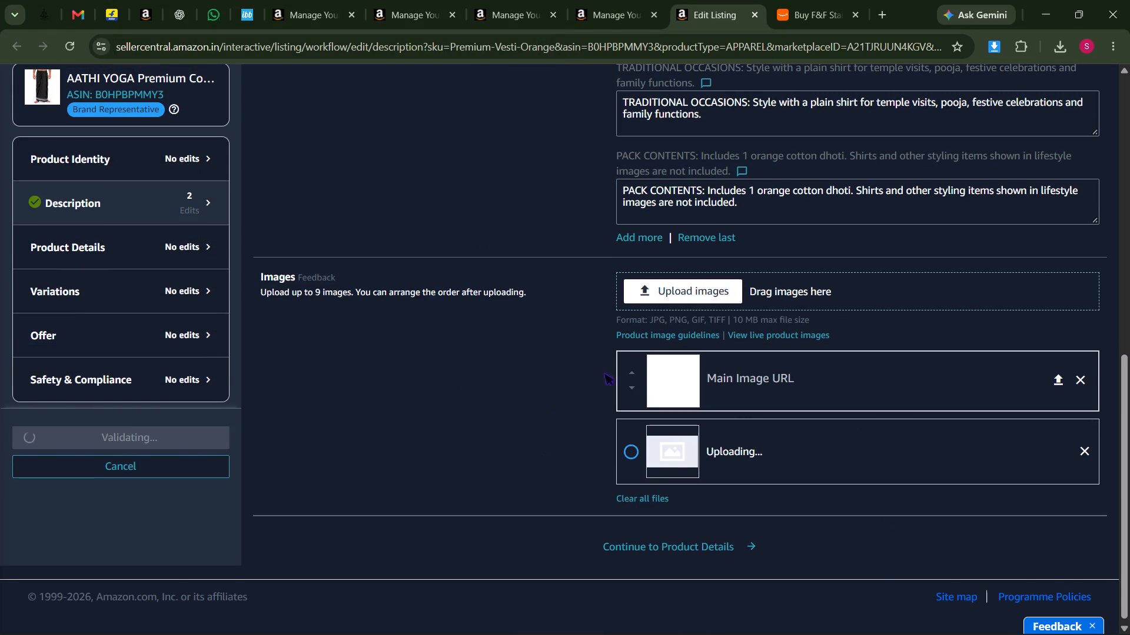
# Select the six Downloads images from Premium Orange Cotton Dhoti_ Folded and Draped through Premium orange cotton vesti for upload to the orange listing.
pyautogui.click(710, 299)
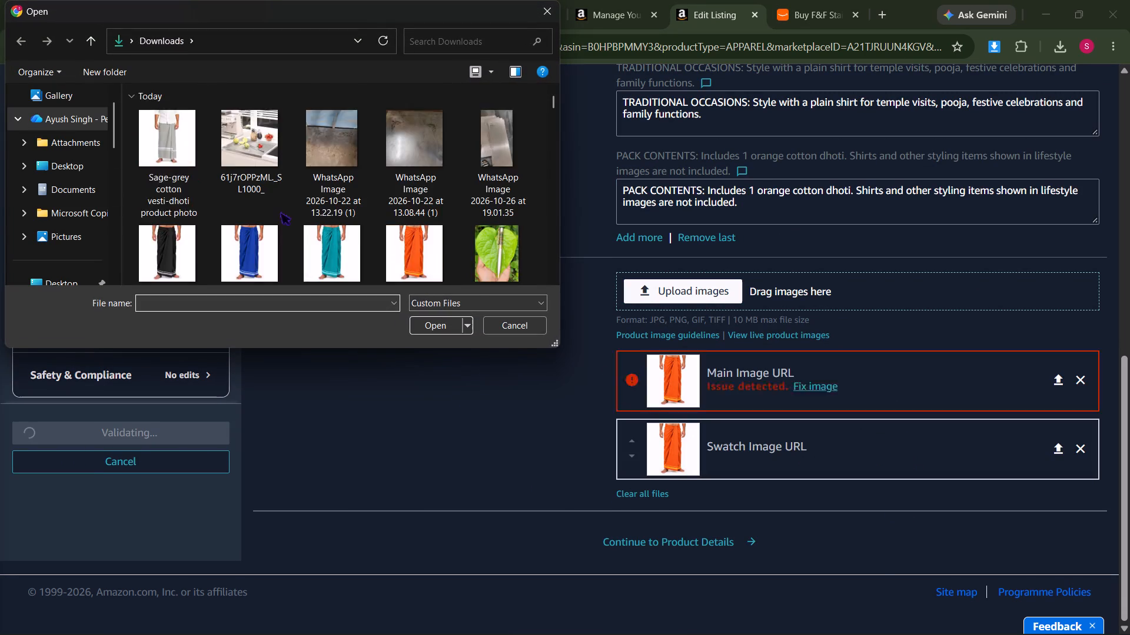
pyautogui.scroll(-1, 280, 208)
pyautogui.scroll(-4, 401, 228)
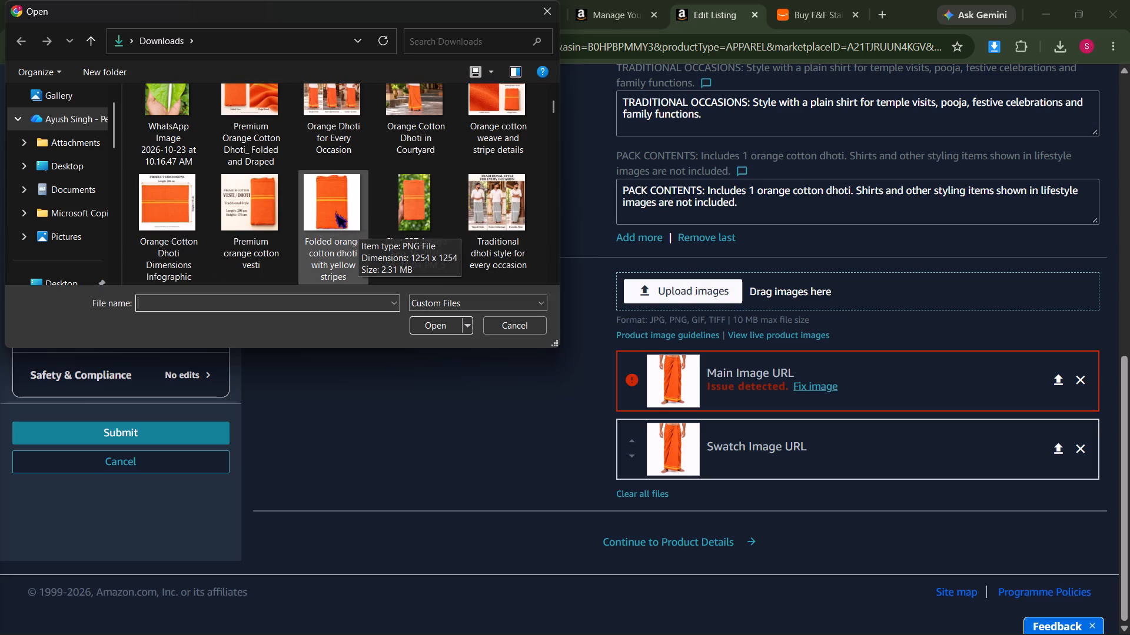
pyautogui.click(267, 194)
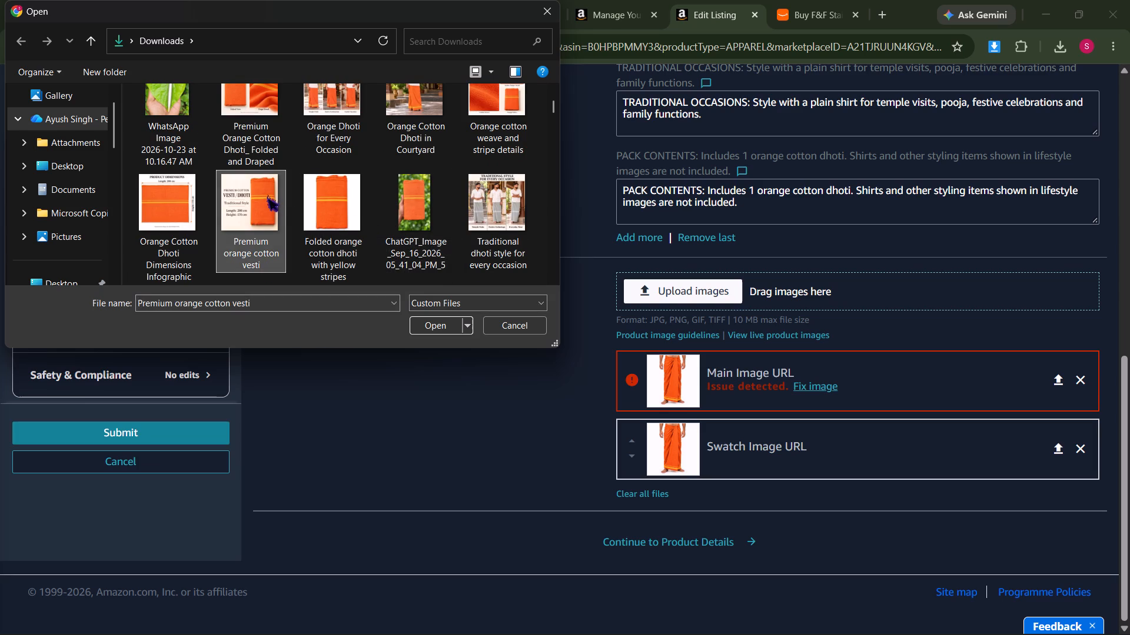
pyautogui.scroll(1, 292, 203)
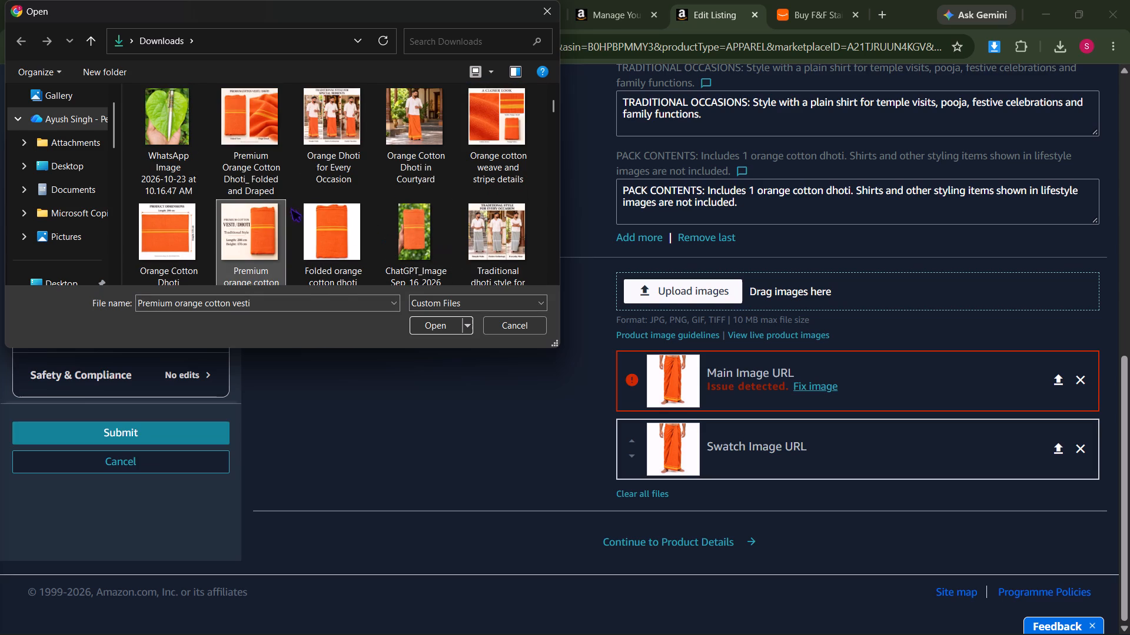
pyautogui.click(171, 223)
pyautogui.click(252, 206)
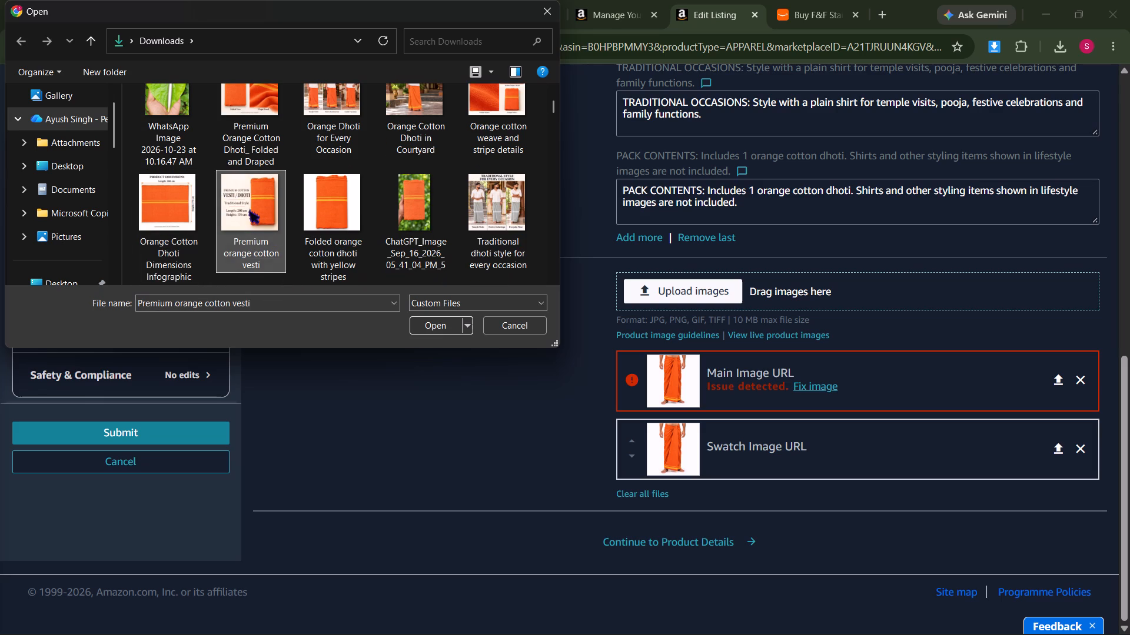
pyautogui.hotkey('shift', 'Left')
pyautogui.hotkey('shift', 'Left')
pyautogui.hotkey('shift', 'Left')
pyautogui.hotkey('shift', 'Left')
pyautogui.hotkey('shift', 'Left')
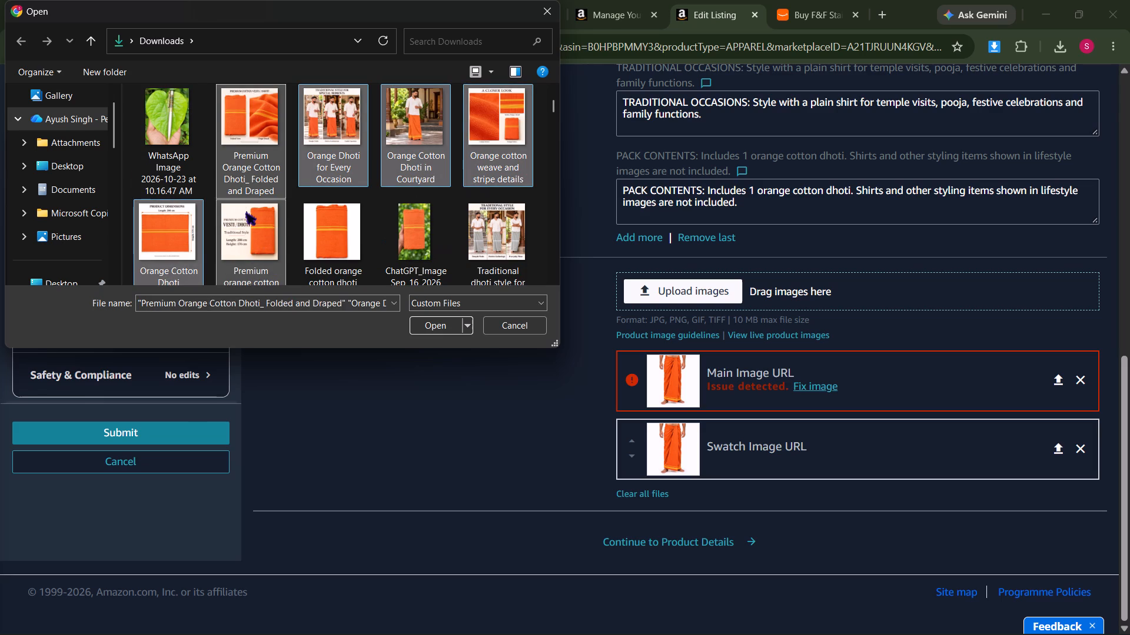
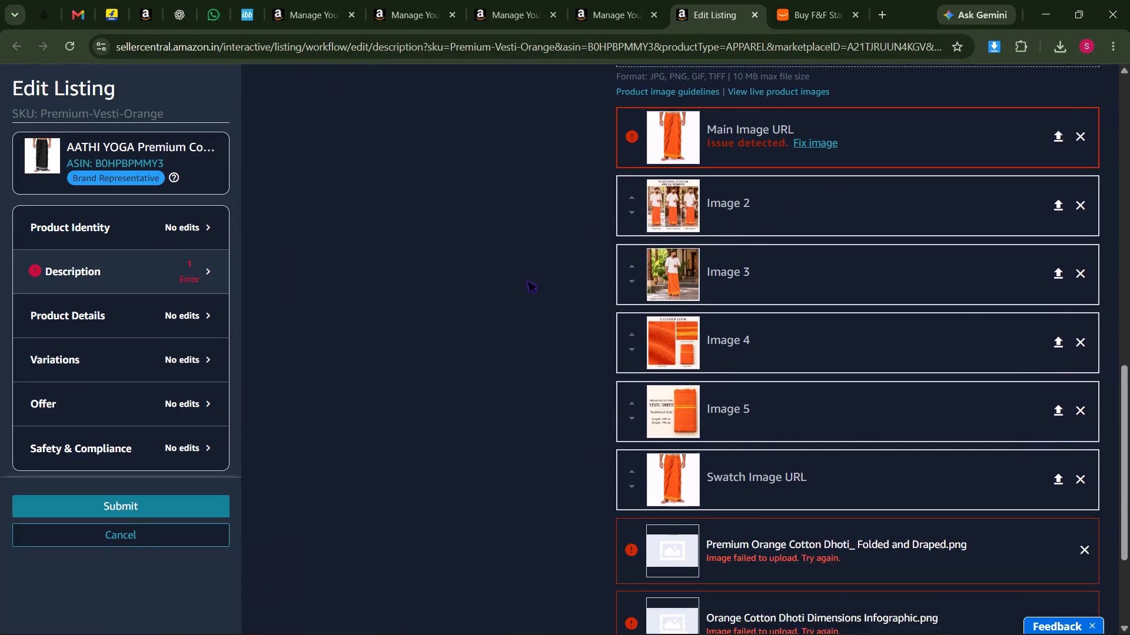
# Open the image fix for the issue detected on the orange listing's main image.
pyautogui.scroll(2, 533, 267)
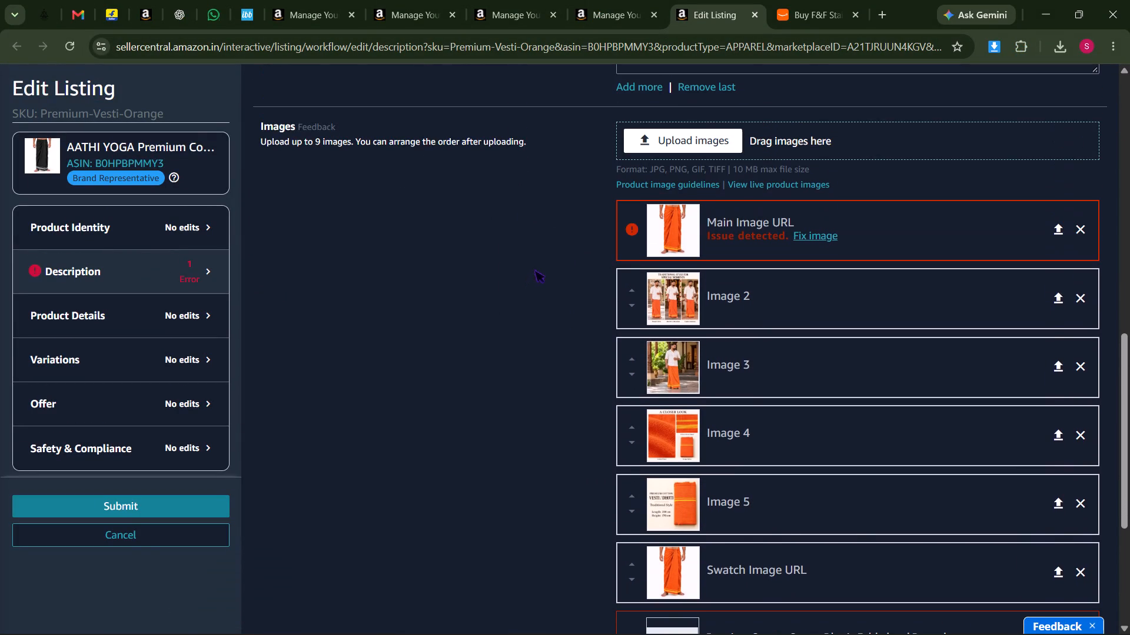
pyautogui.click(810, 242)
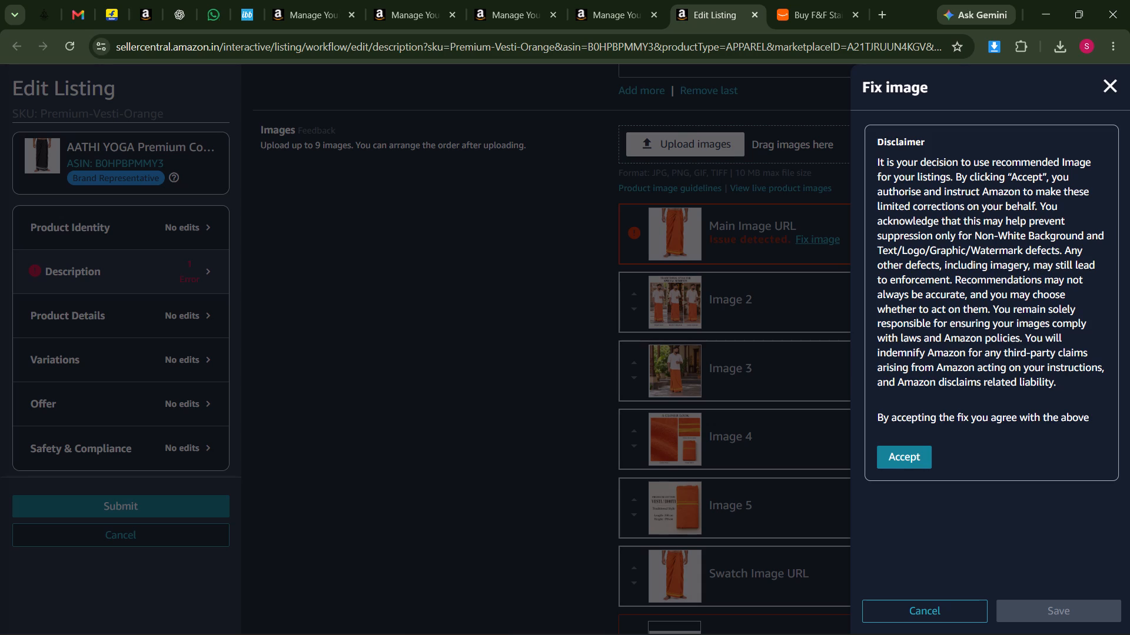
# Accept the image-fix disclaimer and save the fixed white-background version as the orange vesti's main image.
pyautogui.click(899, 448)
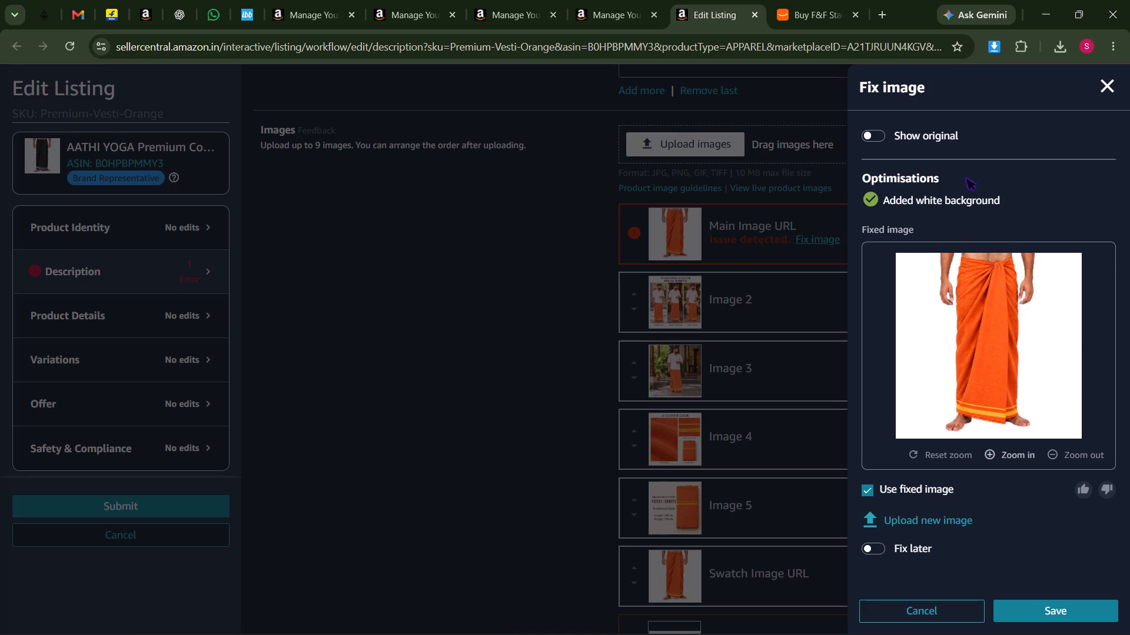
pyautogui.click(1021, 607)
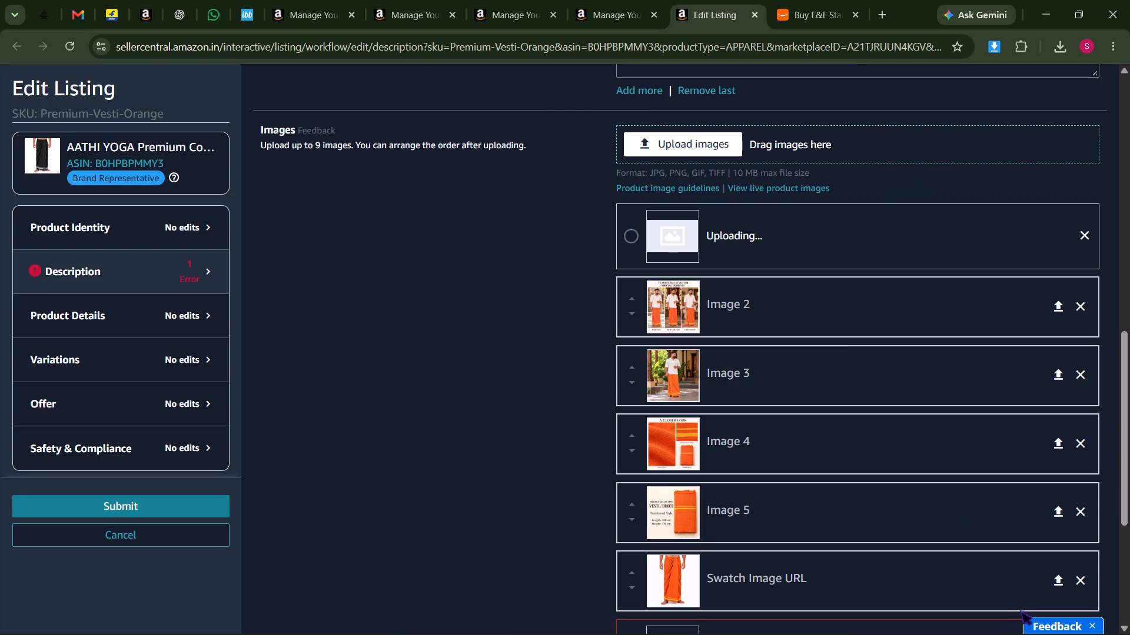
# Remove the failed Premium Orange Cotton Dhoti_ Folded and Draped.png and Orange Cotton Dhoti Dimensions Infographic.png uploads from the image list.
pyautogui.scroll(-2, 988, 487)
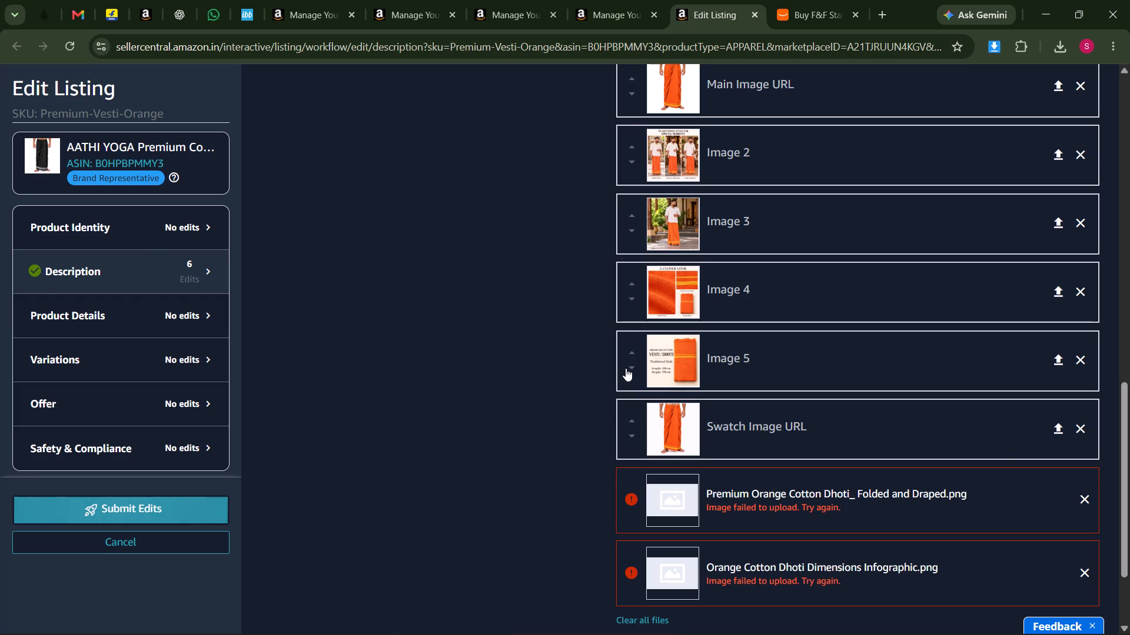
pyautogui.click(1084, 499)
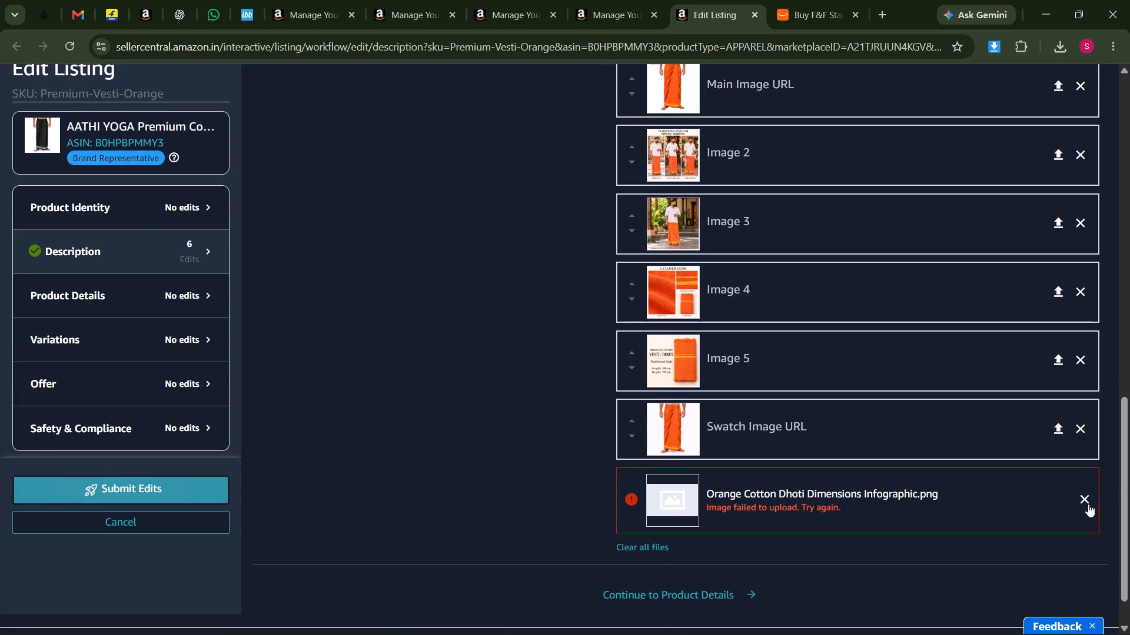
pyautogui.click(1087, 502)
# Upload Orange Cotton Dhoti Dimensions Infographic from Downloads to the orange listing's images.
pyautogui.scroll(2, 760, 319)
pyautogui.click(691, 163)
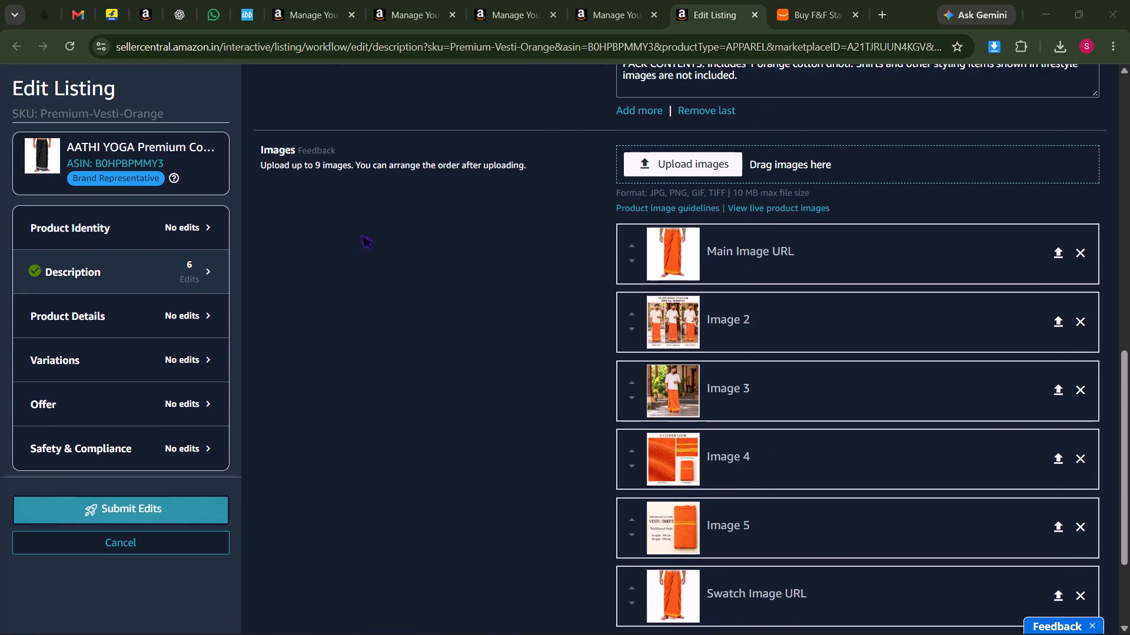
pyautogui.scroll(-2, 174, 206)
pyautogui.scroll(-2, 278, 184)
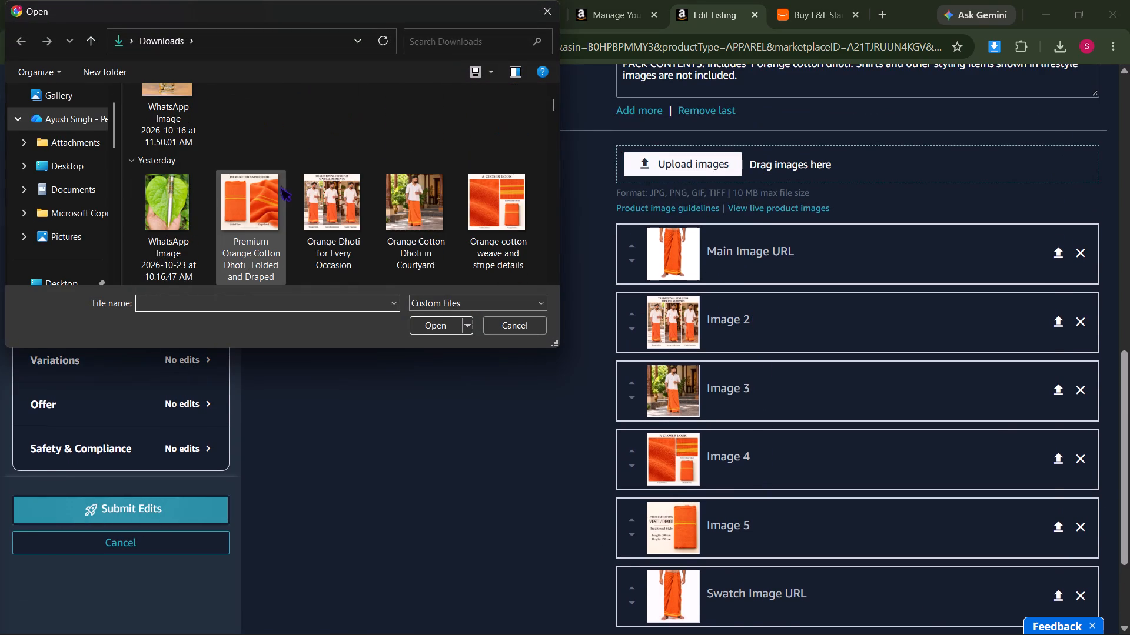
pyautogui.scroll(-1, 304, 202)
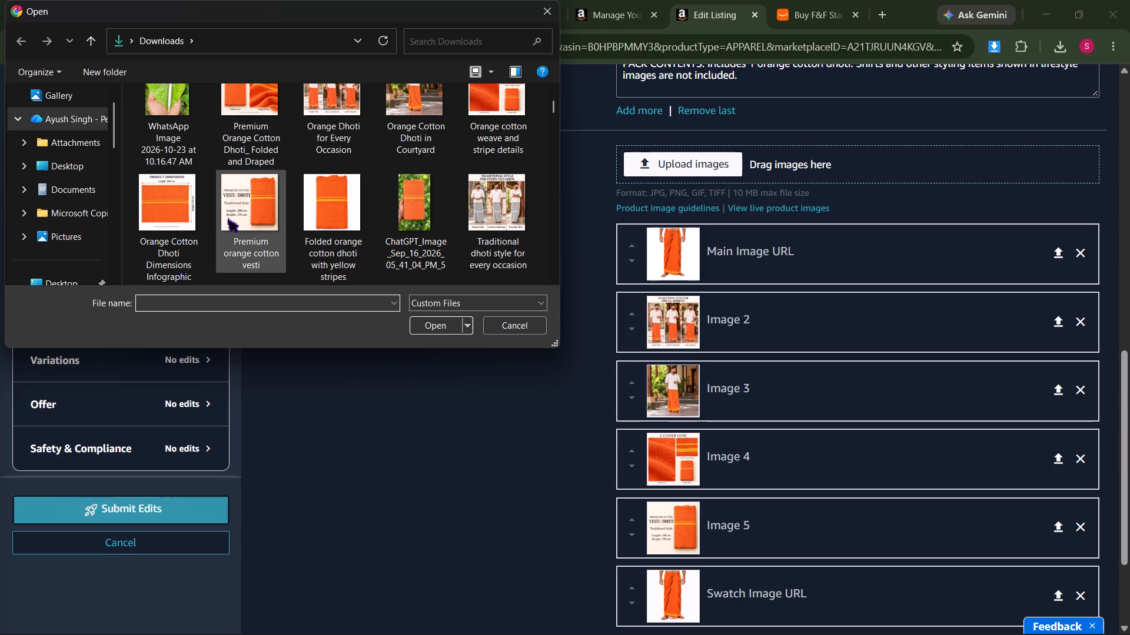
pyautogui.scroll(-1, 763, 423)
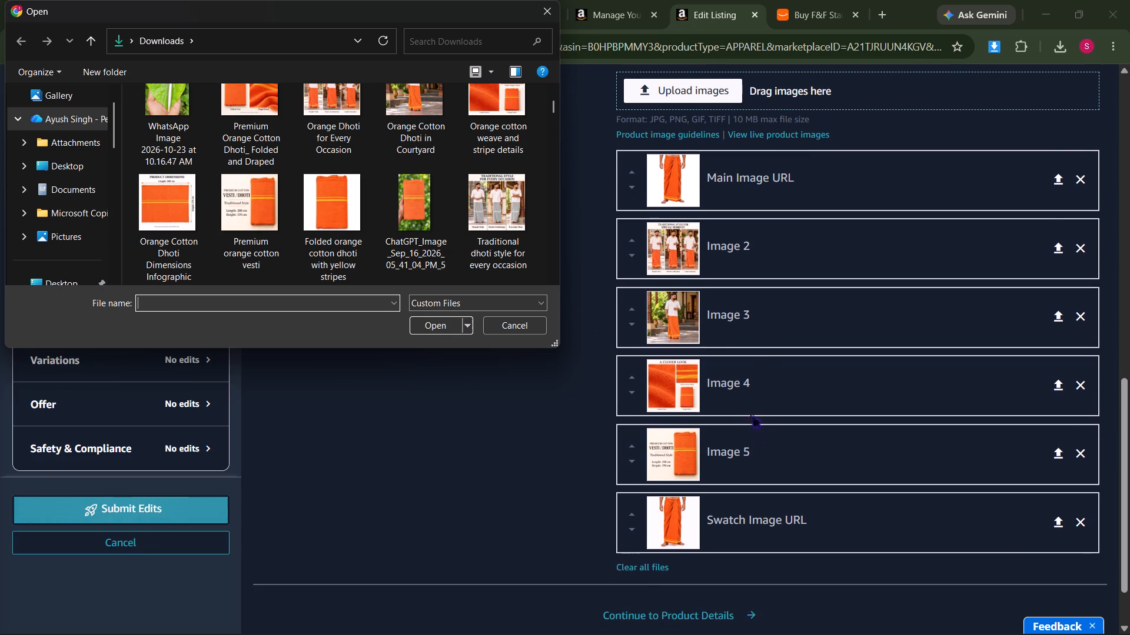
pyautogui.scroll(1, 739, 396)
pyautogui.click(147, 218)
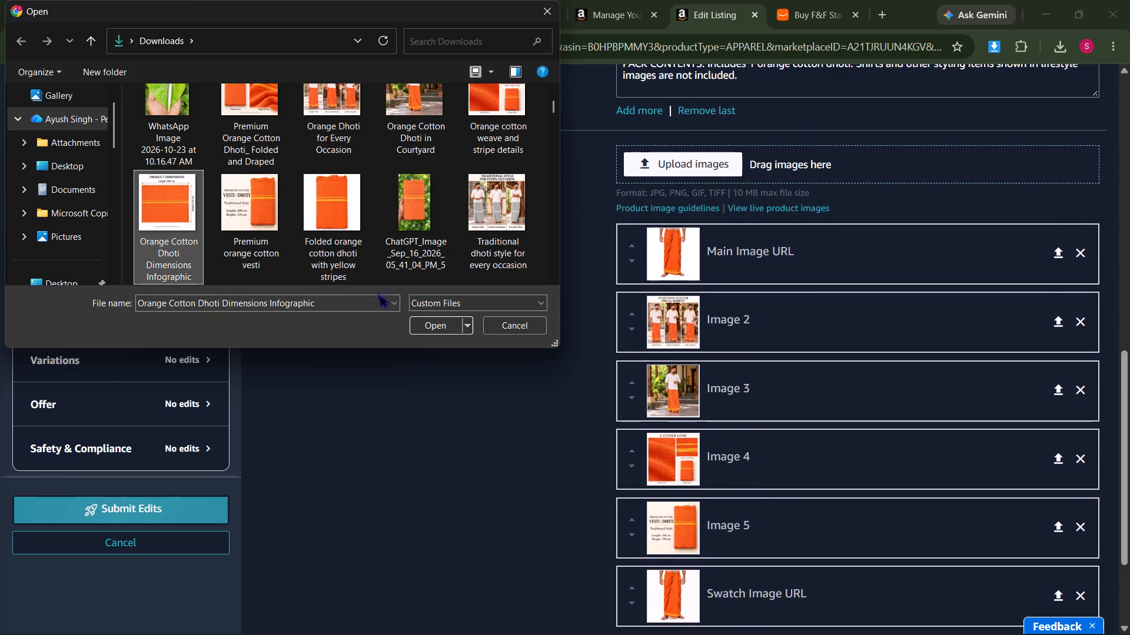
pyautogui.click(421, 323)
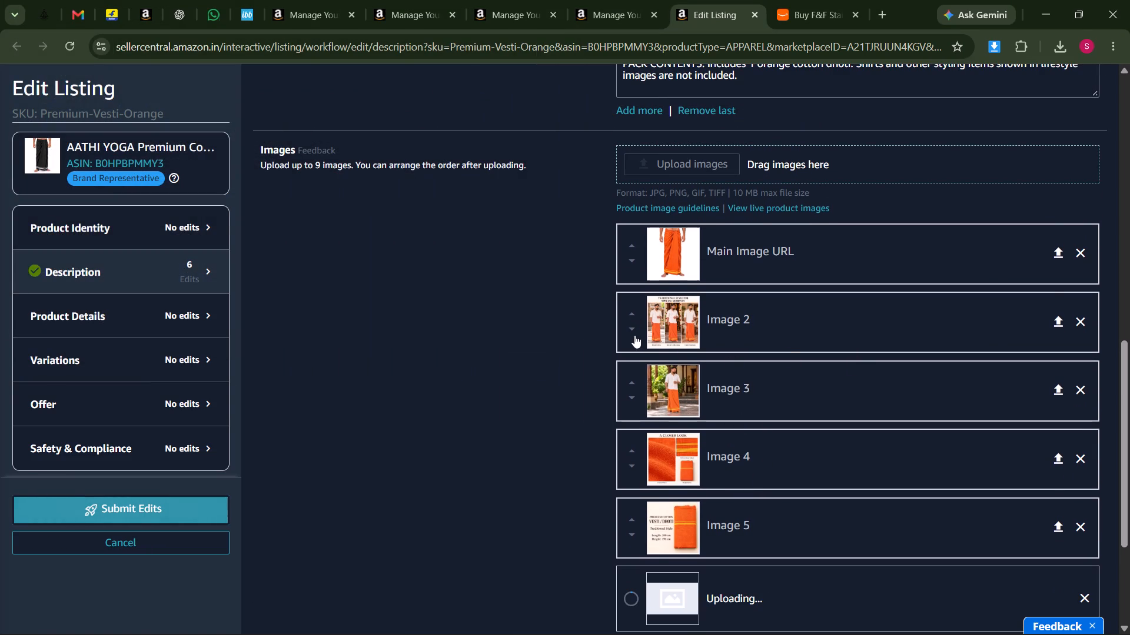
# Move the orange dhoti dimensions infographic up the image order to the Image 2 slot.
pyautogui.click(633, 334)
pyautogui.click(630, 331)
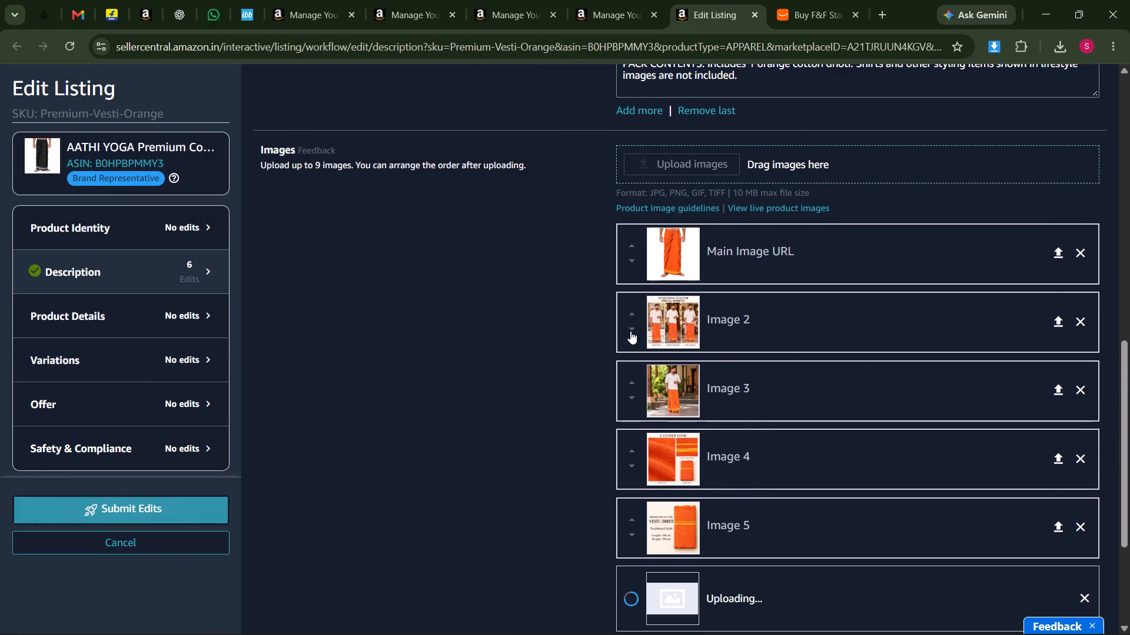
pyautogui.click(630, 329)
pyautogui.scroll(-2, 634, 322)
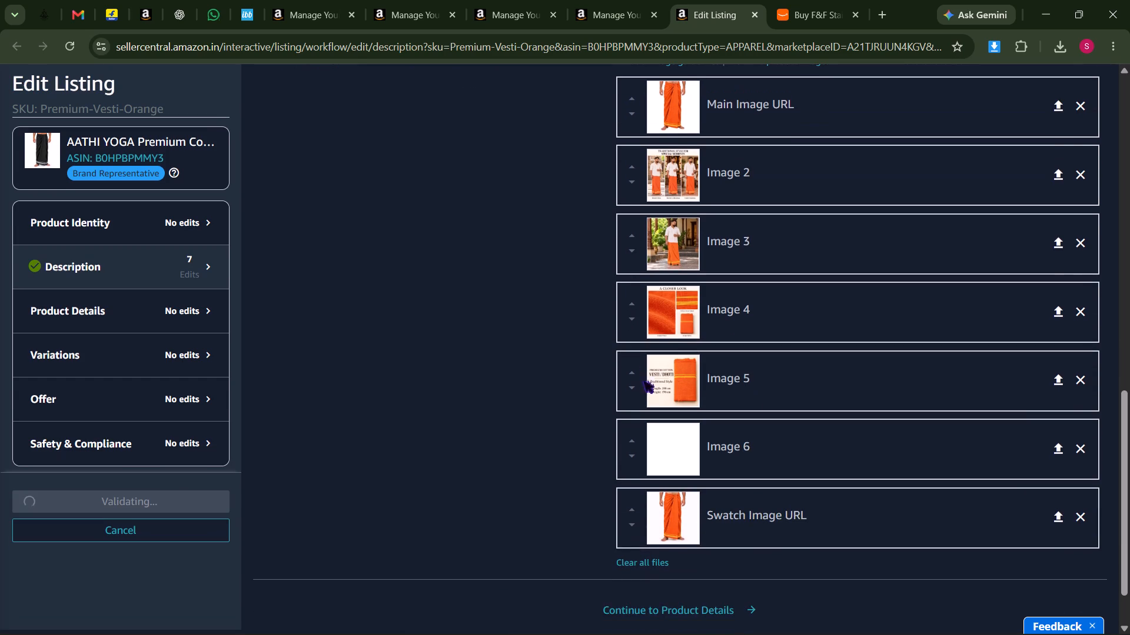
pyautogui.click(633, 442)
pyautogui.click(634, 372)
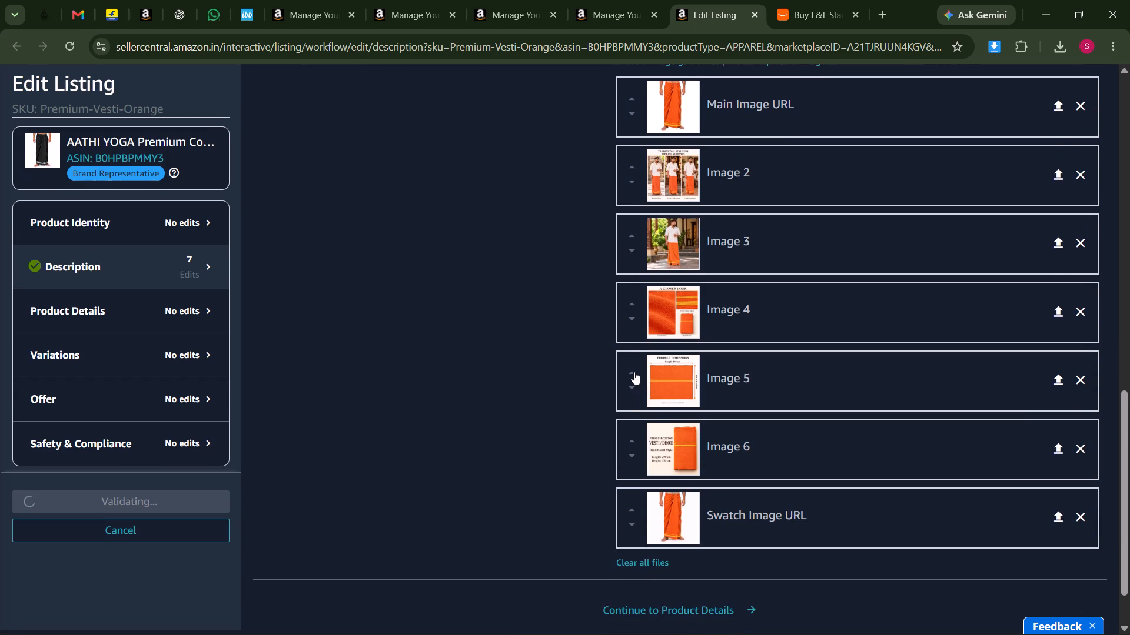
pyautogui.click(627, 302)
pyautogui.click(634, 230)
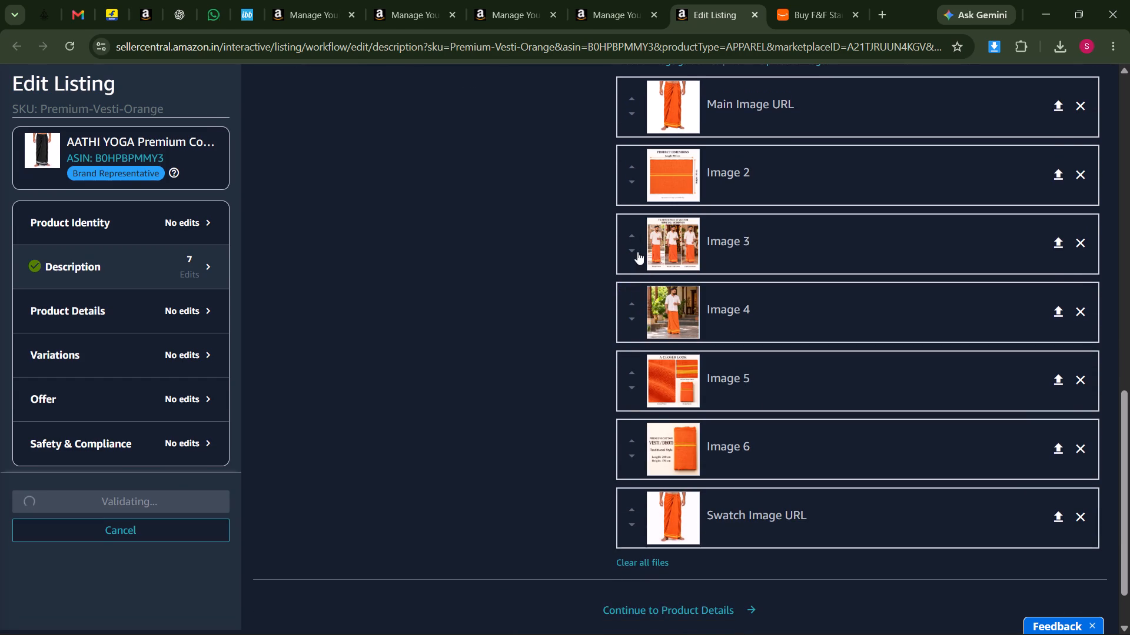
# Move the three-model Orange Dhoti for Every Occasion picture down the image order to the Image 6 slot.
pyautogui.click(633, 252)
pyautogui.click(636, 317)
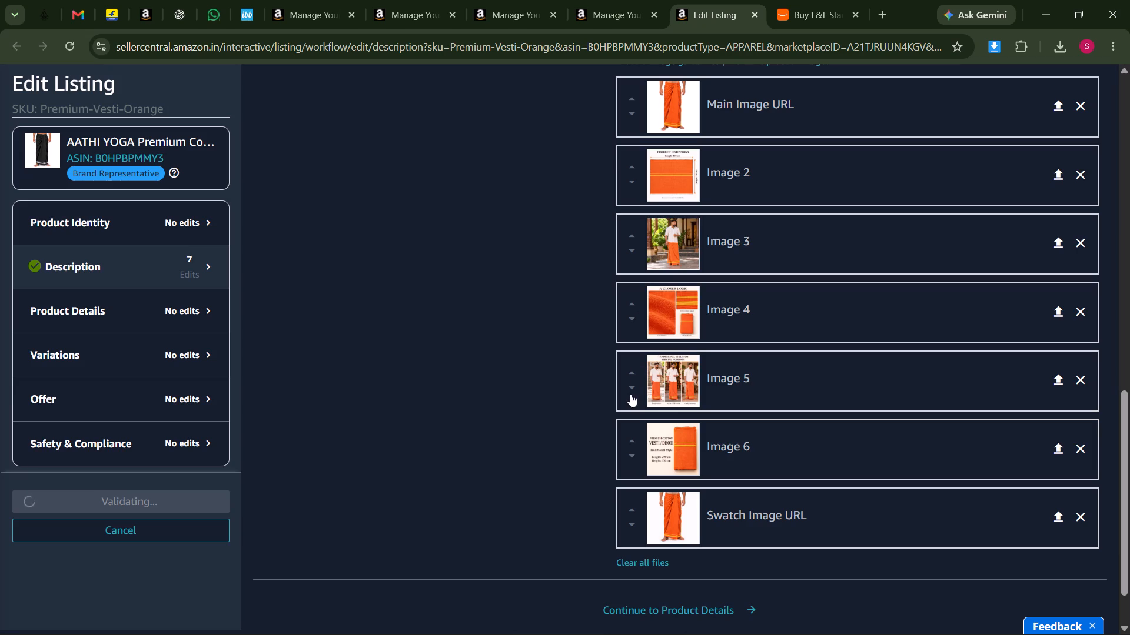
pyautogui.click(630, 394)
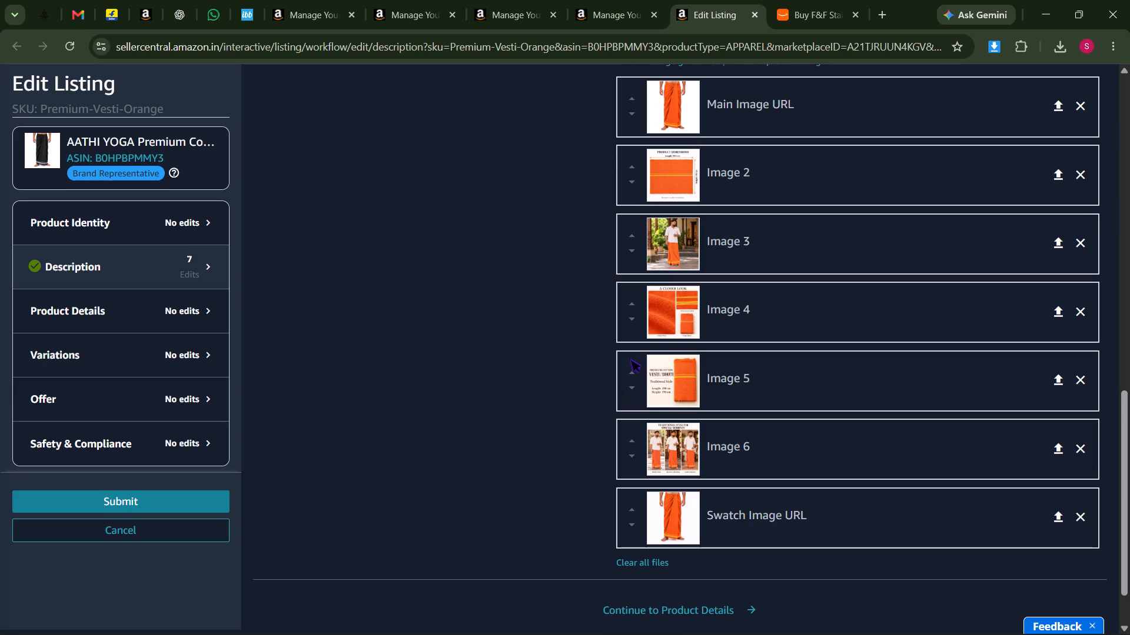
# Upload Premium Orange Cotton Dhoti_ Folded and Draped from Downloads to the orange listing's images.
pyautogui.scroll(2, 659, 268)
pyautogui.click(707, 165)
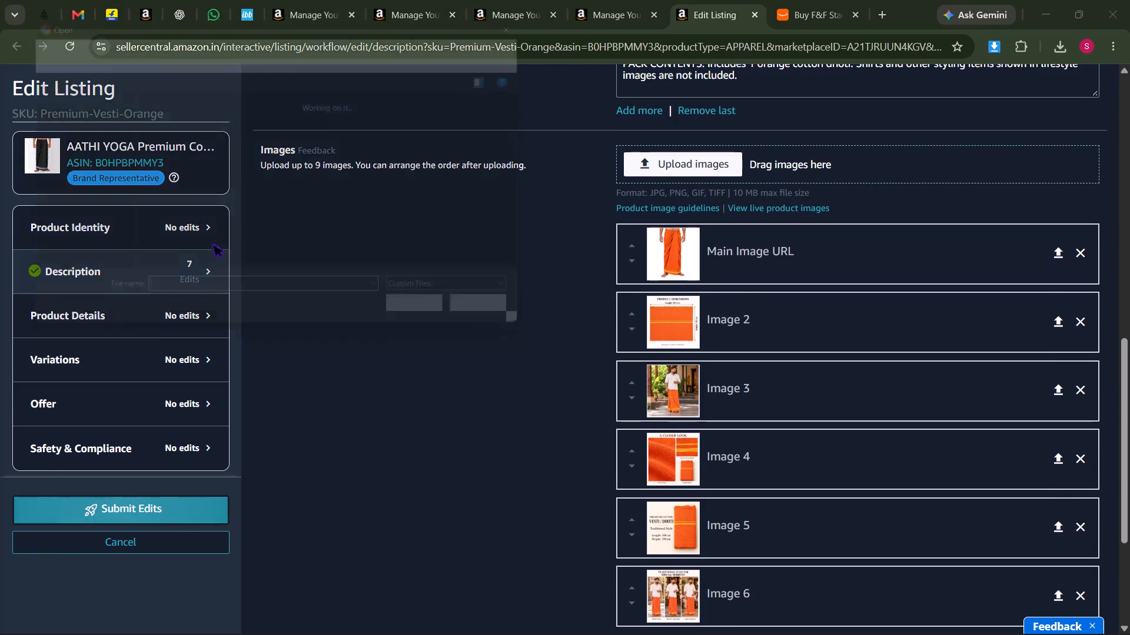
pyautogui.scroll(-5, 201, 218)
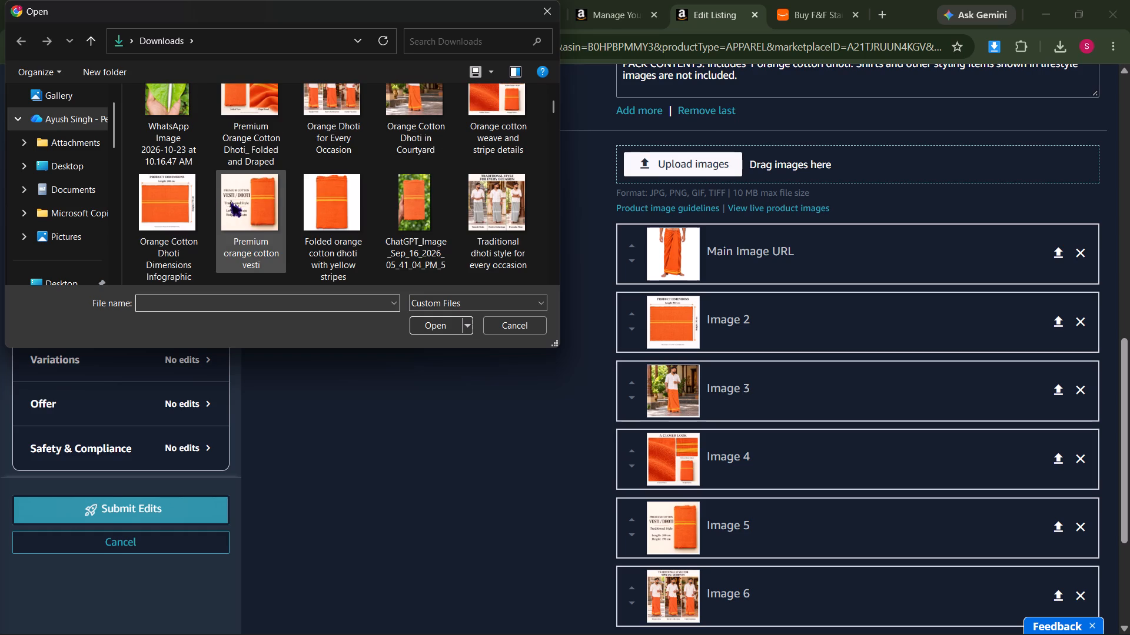
pyautogui.scroll(1, 376, 179)
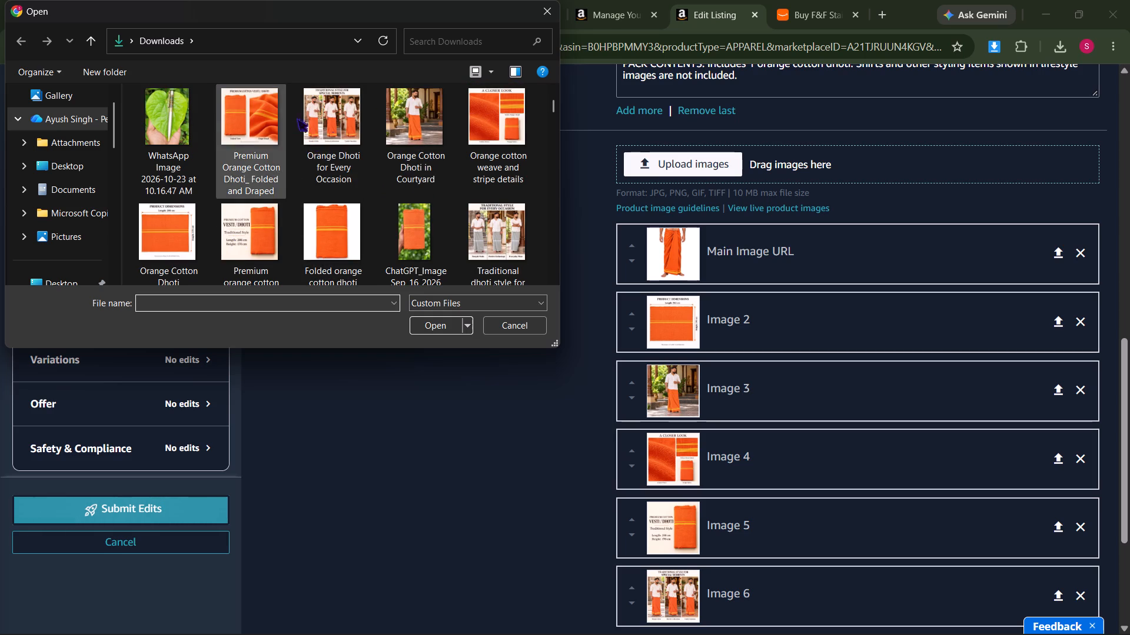
pyautogui.click(266, 122)
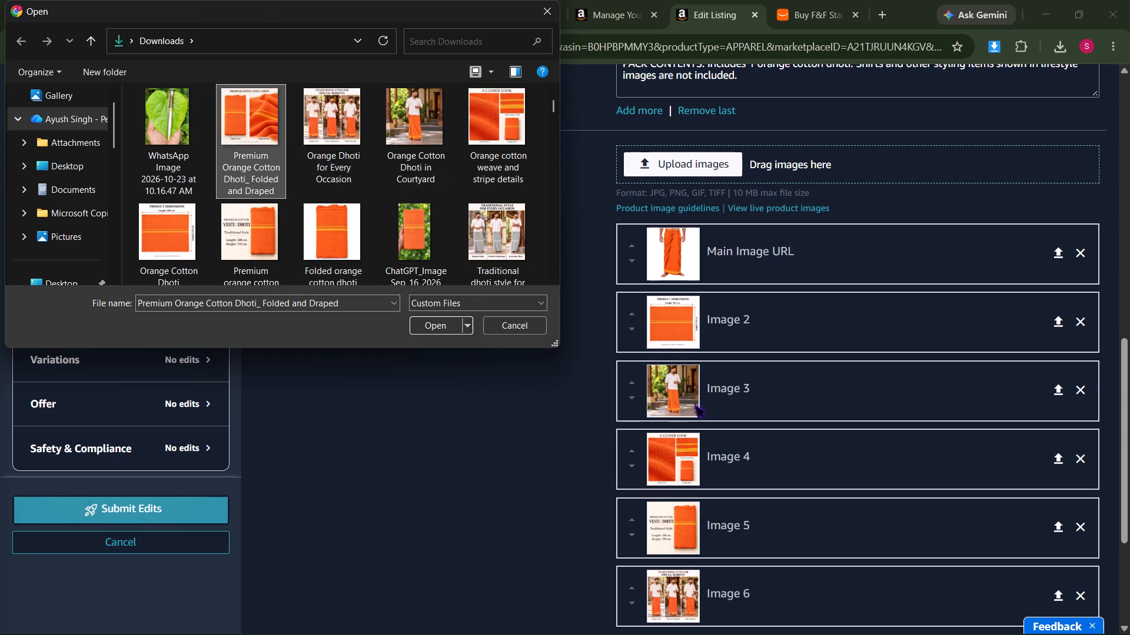
pyautogui.scroll(-1, 694, 401)
pyautogui.click(441, 325)
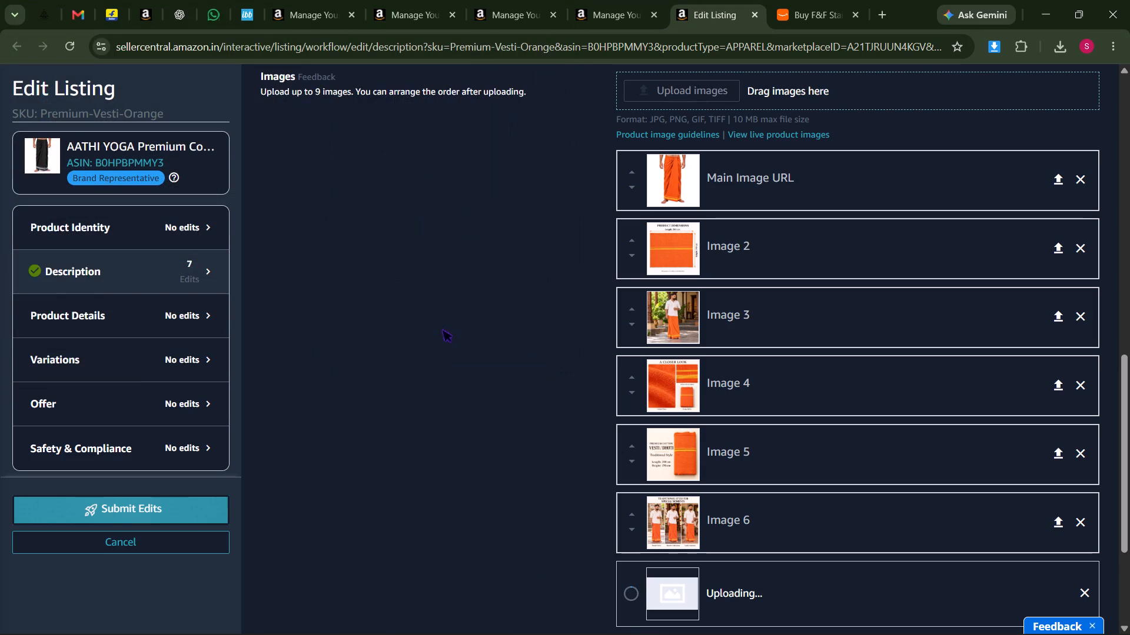
# Review the orange listing's image order and submit the edits for SKU Premium-Vesti-Orange.
pyautogui.scroll(-2, 441, 325)
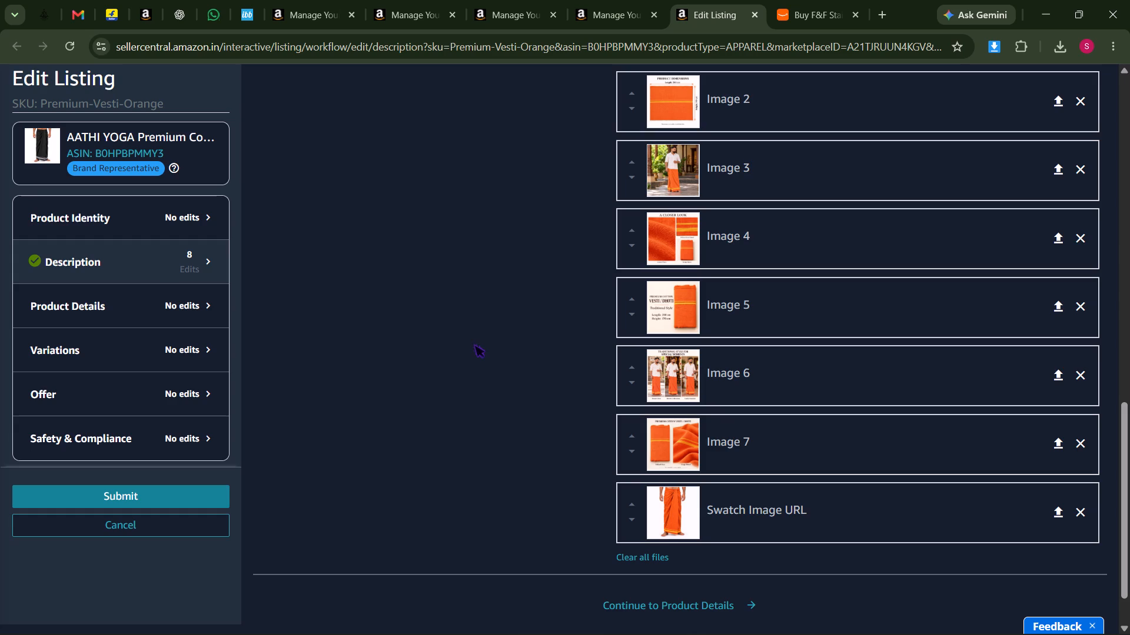
pyautogui.scroll(1, 511, 270)
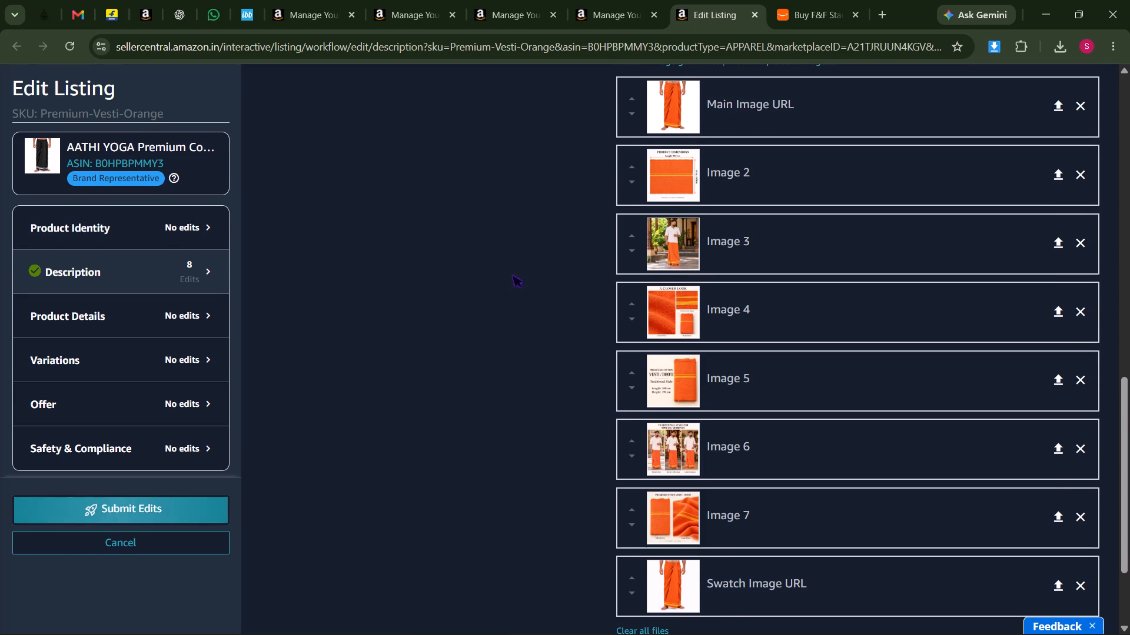
pyautogui.scroll(-3, 511, 270)
pyautogui.click(131, 429)
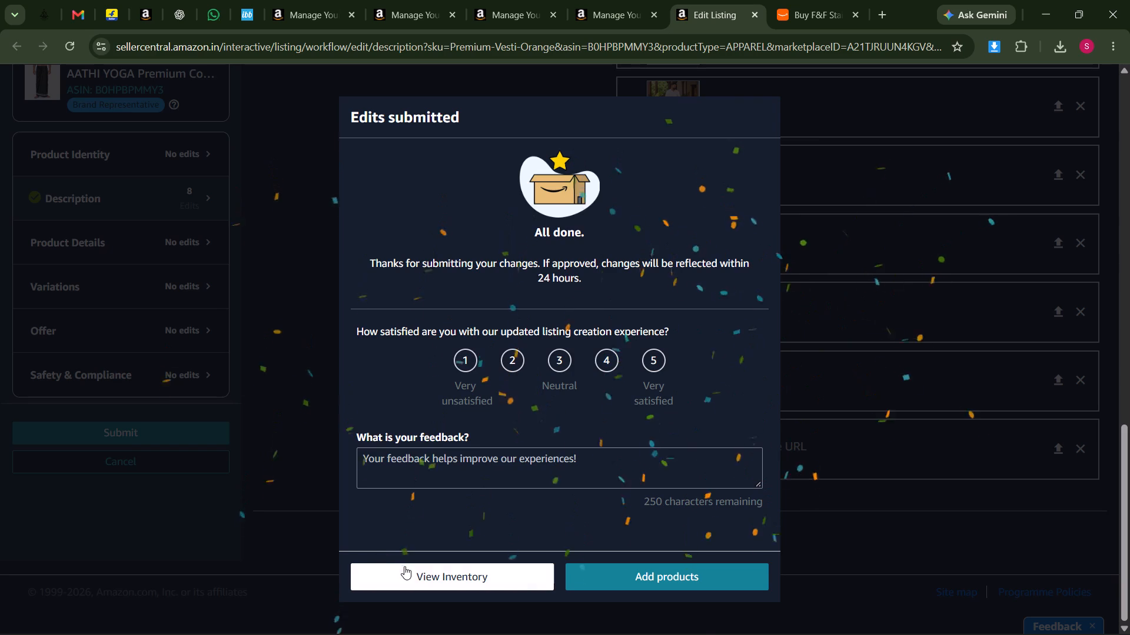
# Return to the inventory and expand the AATHI YOGA Premium Vesti variation family to check each variation's listing status.
pyautogui.click(404, 566)
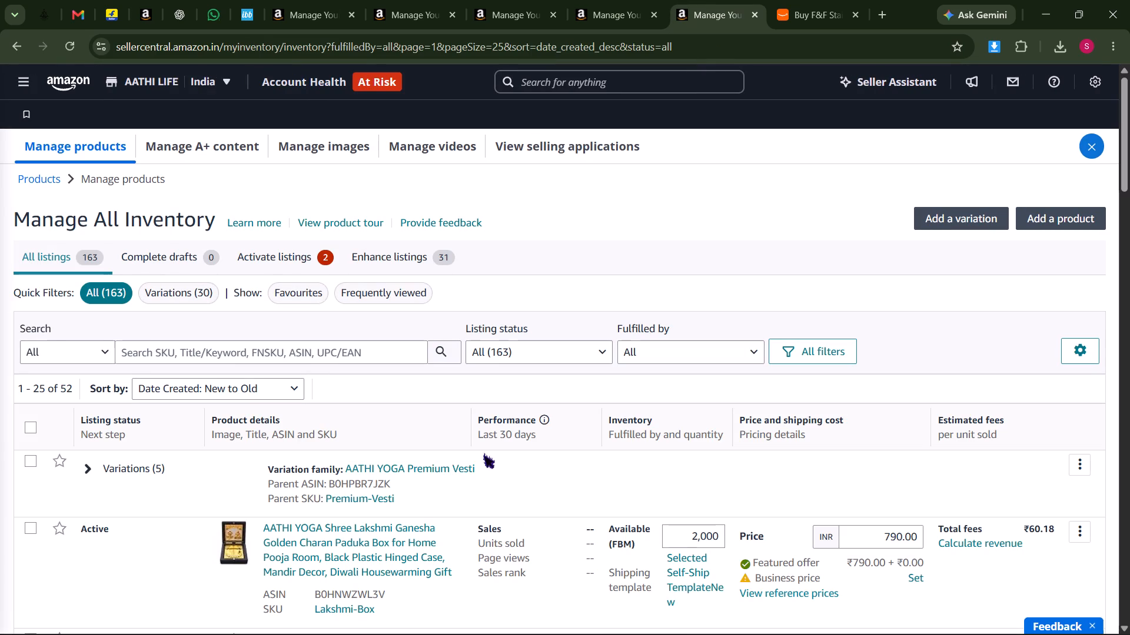
pyautogui.click(82, 466)
pyautogui.scroll(-3, 254, 367)
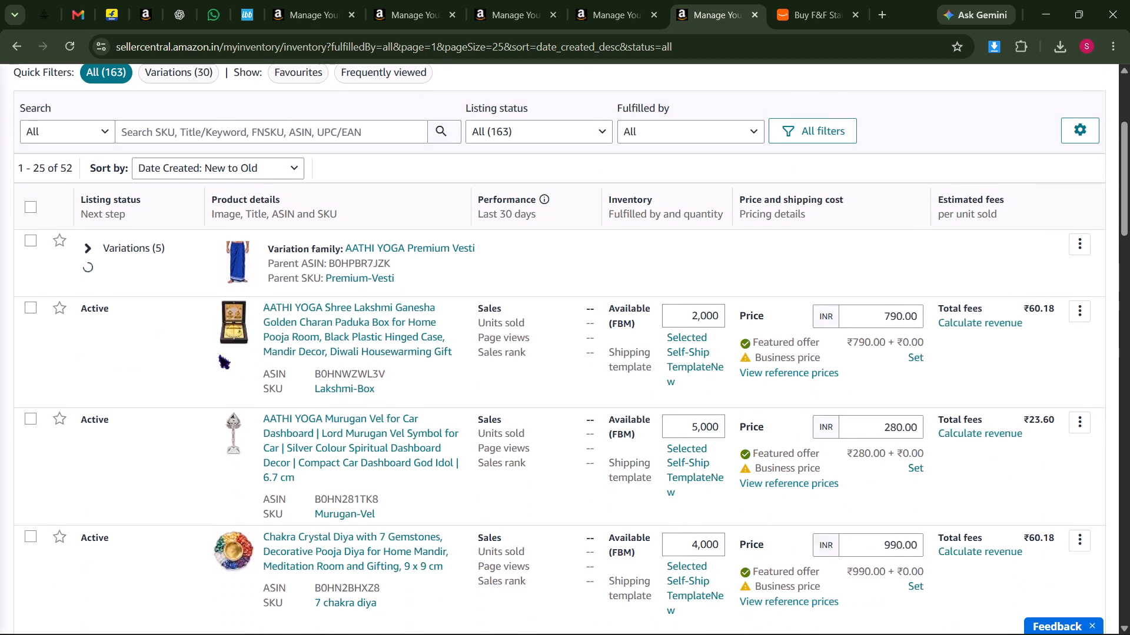
pyautogui.scroll(-4, 178, 342)
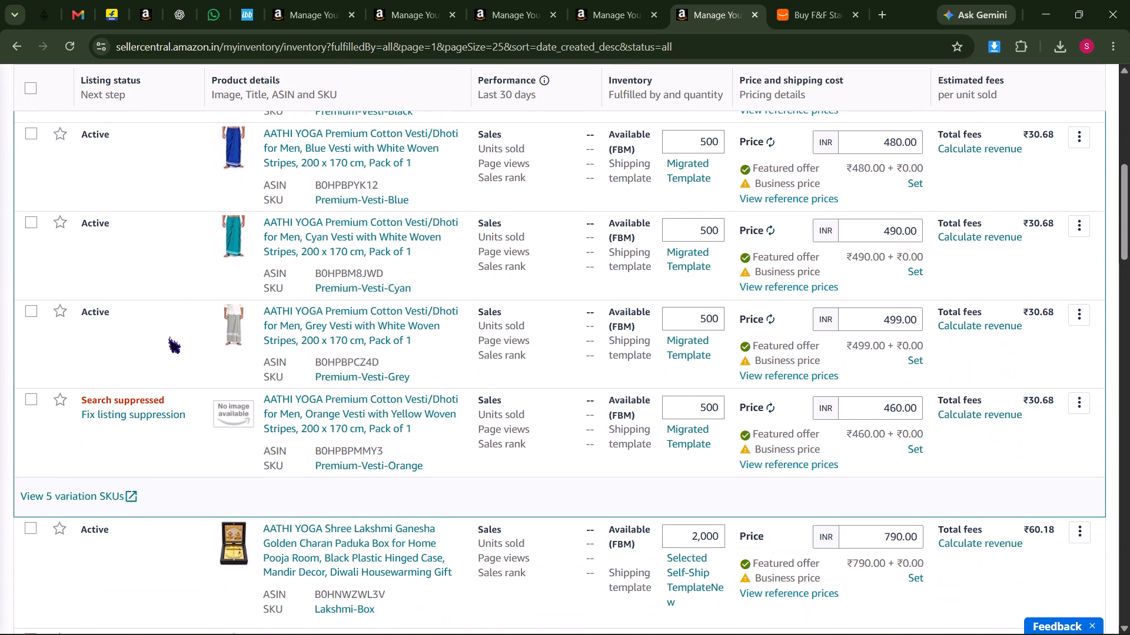
pyautogui.scroll(5, 169, 336)
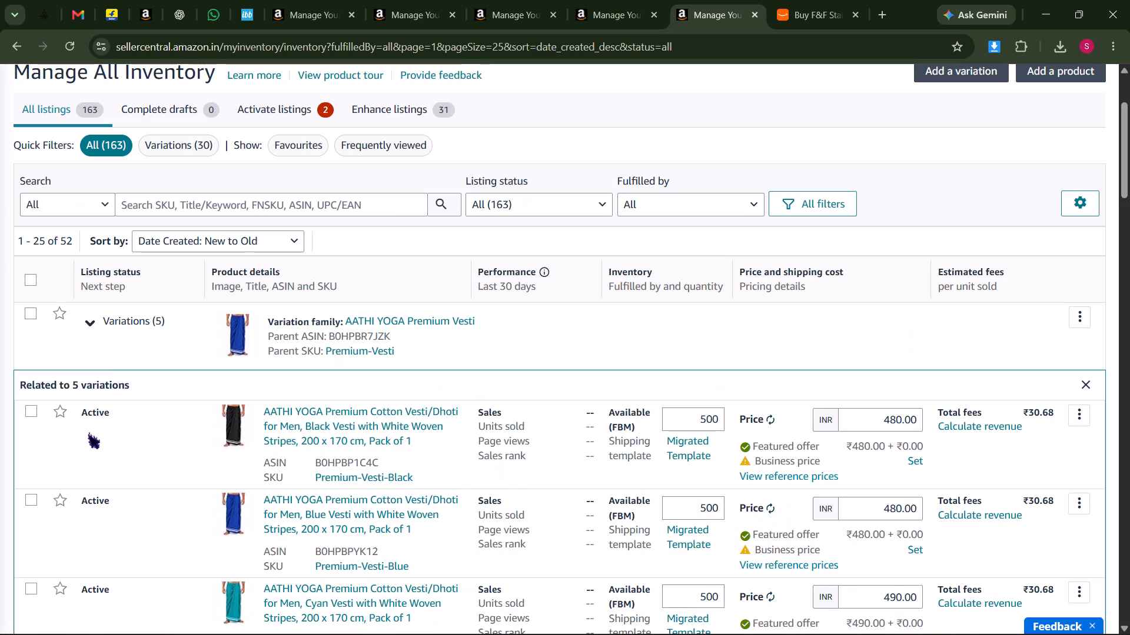
pyautogui.scroll(-5, 124, 323)
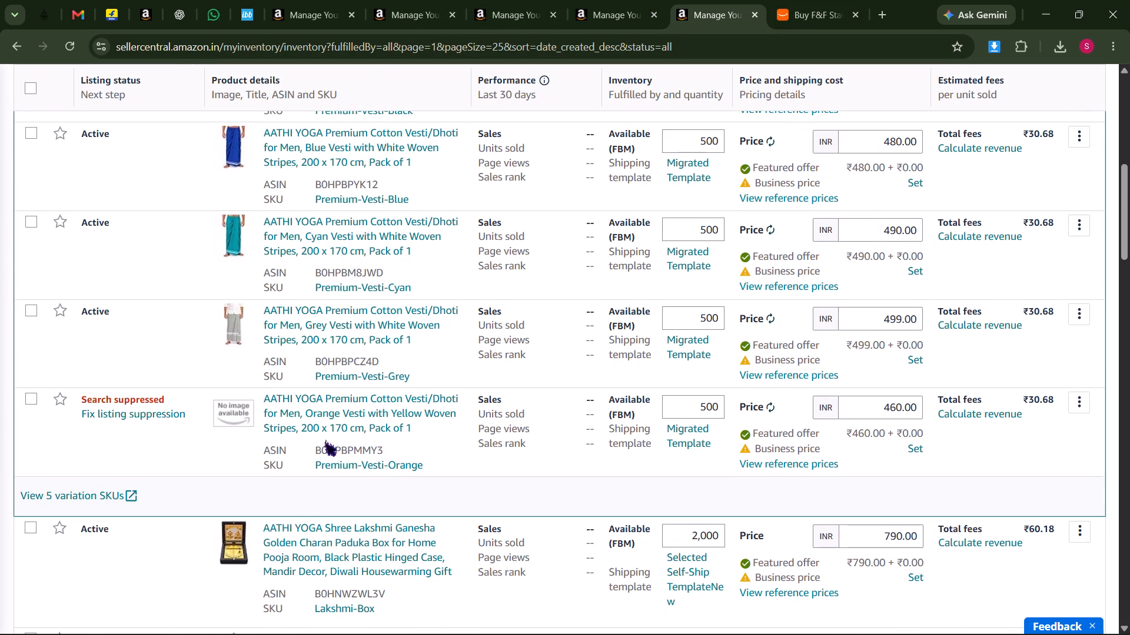
# Switch to the other Chrome window showing Manage Your Inventory.
pyautogui.hotkey('alt', 'Tab')
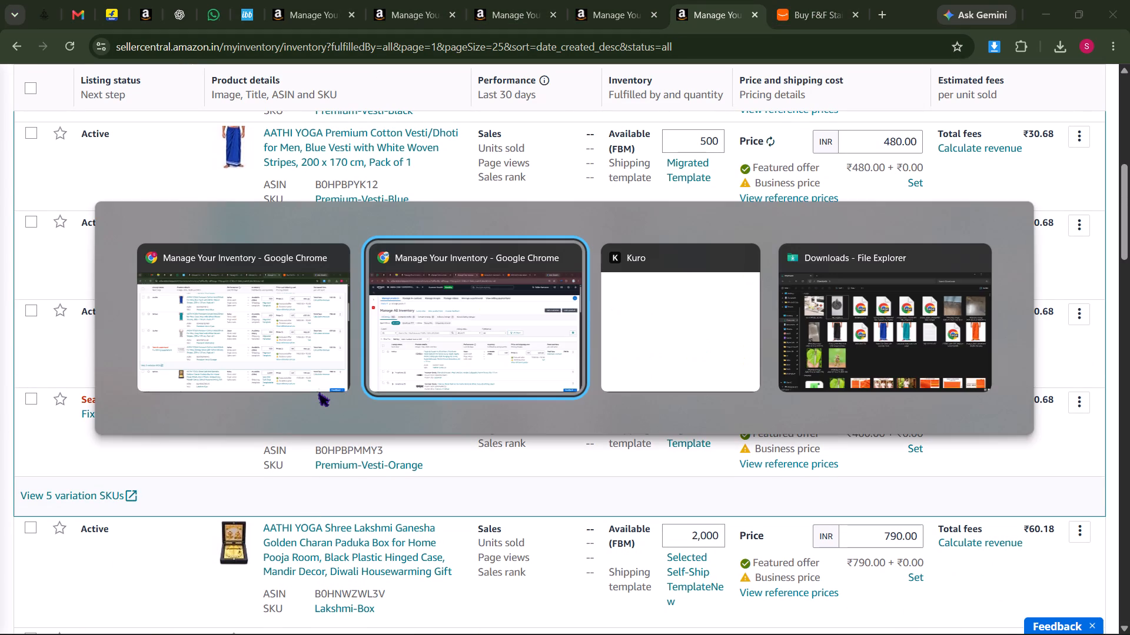
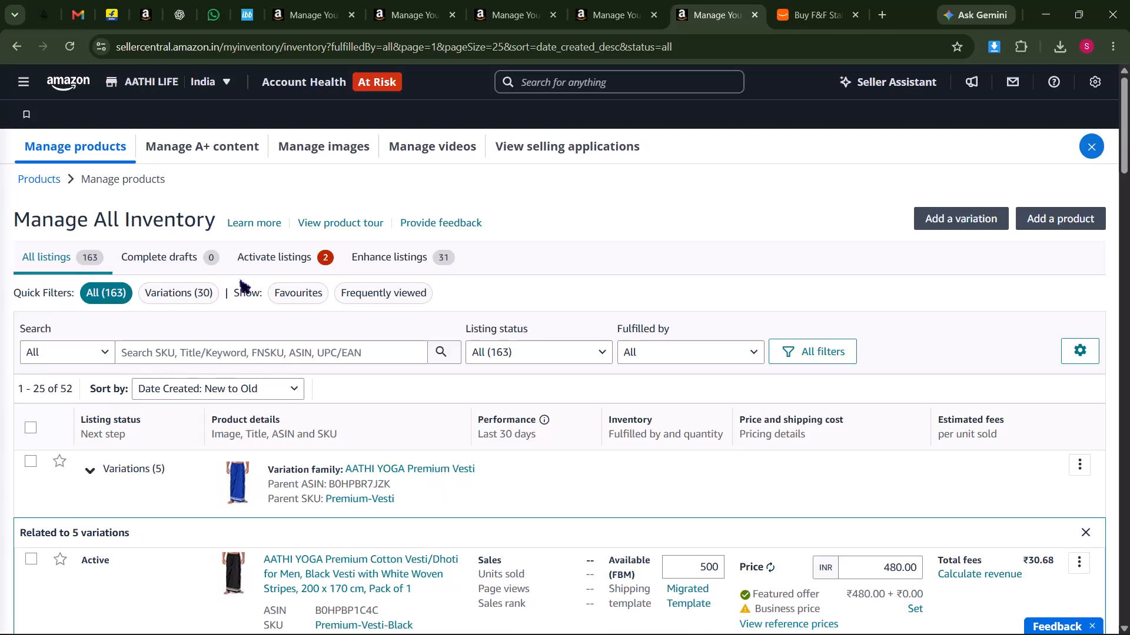
# Switch the inventory from all listings to those awaiting activation to check for remaining listing issues.
pyautogui.click(295, 250)
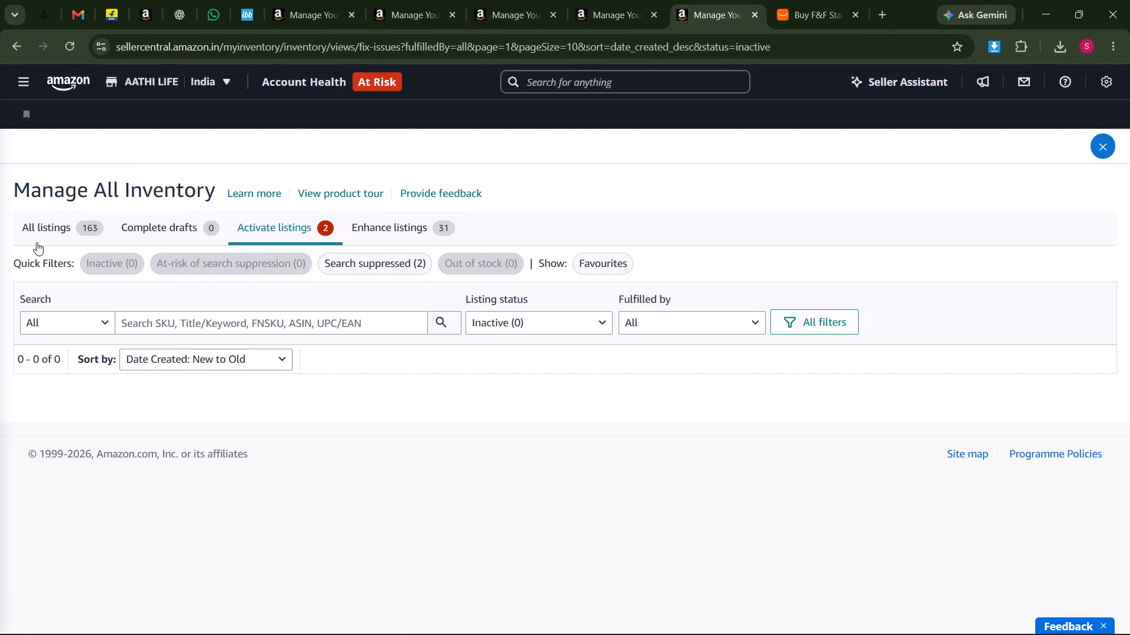
pyautogui.click(42, 229)
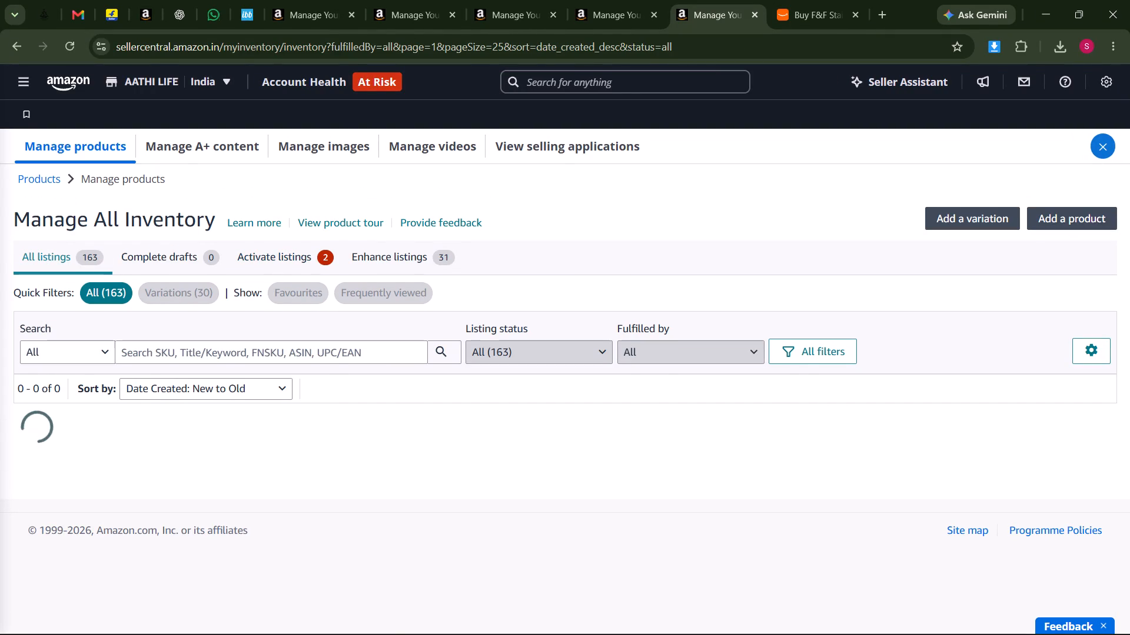
pyautogui.click(254, 256)
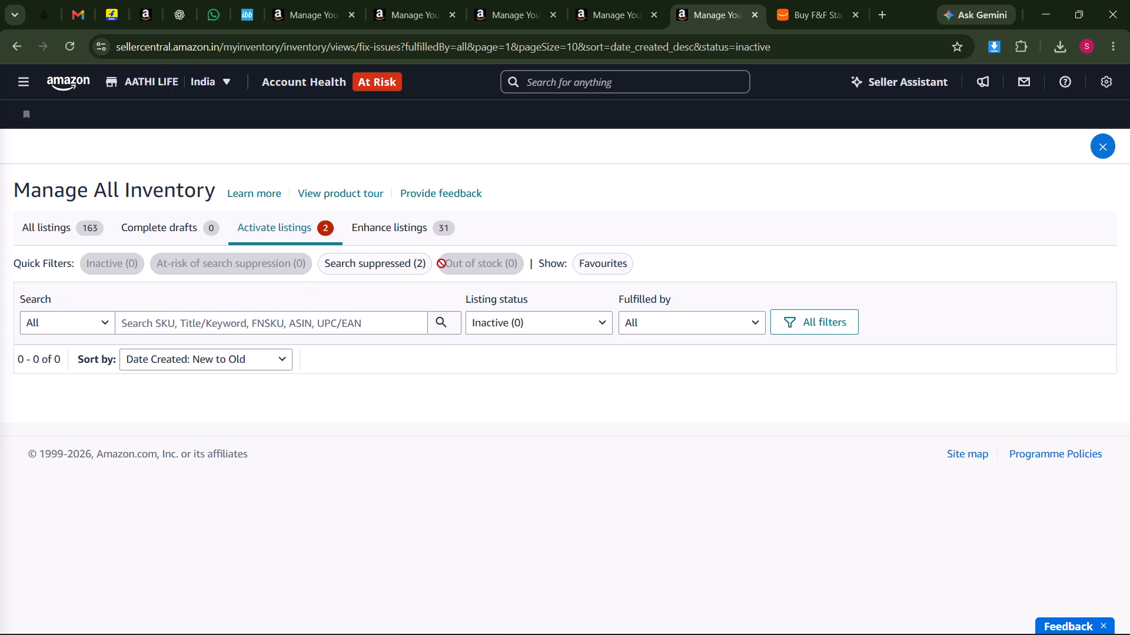
# Filter the listings awaiting activation to the search-suppressed ones and review which products are affected.
pyautogui.click(400, 265)
pyautogui.scroll(-2, 98, 278)
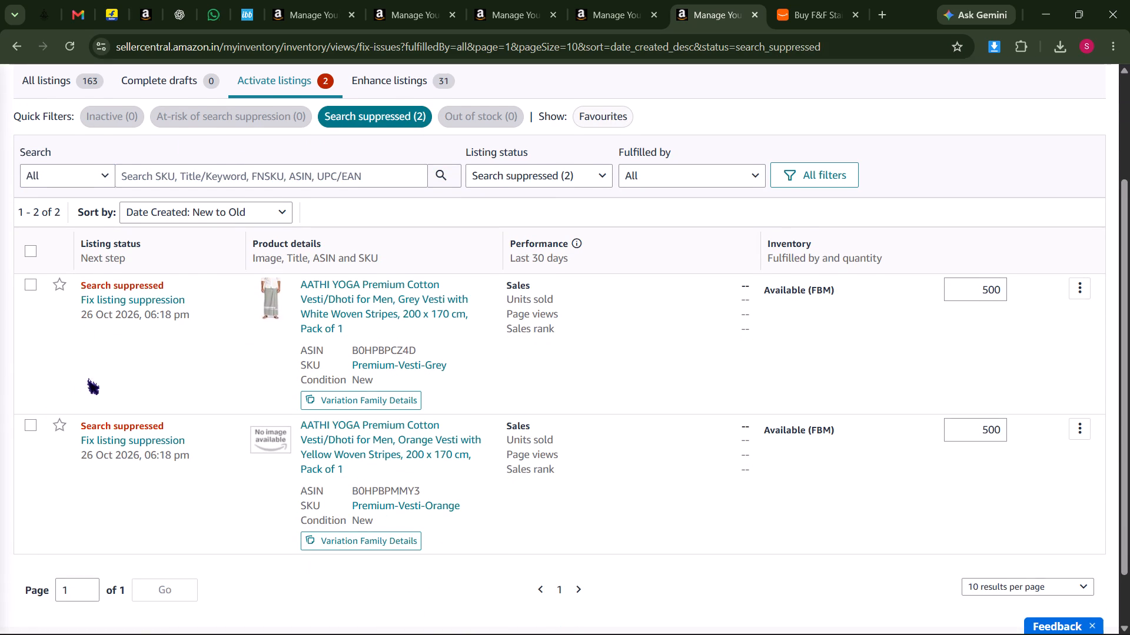
pyautogui.scroll(3, 129, 272)
# Return to all listings and expand the AATHI YOGA Premium Vesti variation family to check each colour's listing status.
pyautogui.click(20, 47)
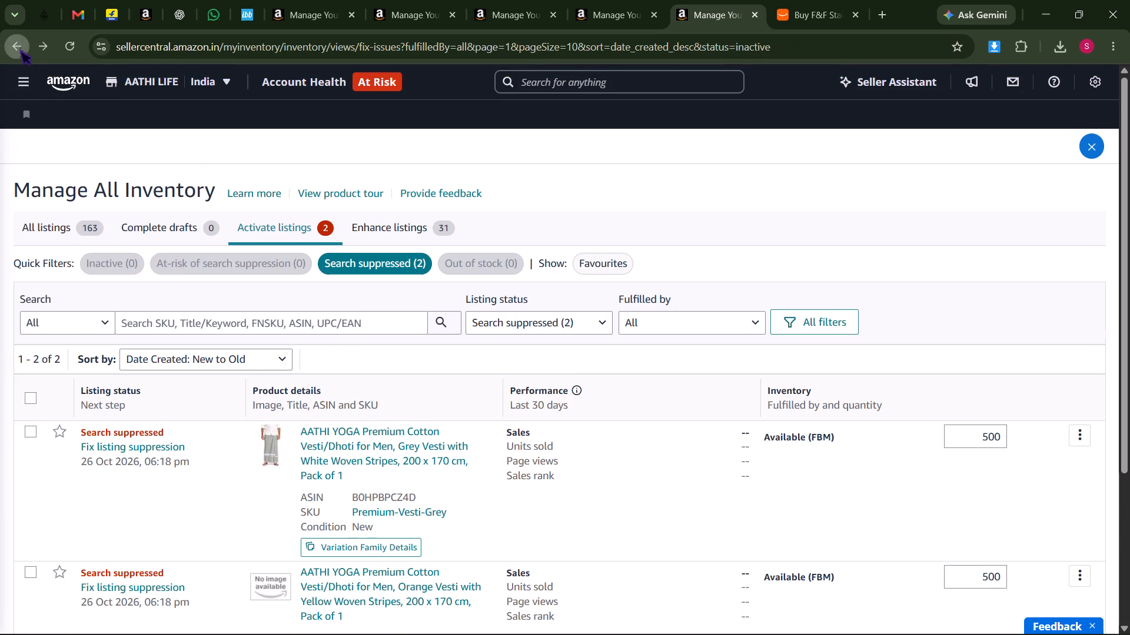
pyautogui.scroll(-3, 178, 309)
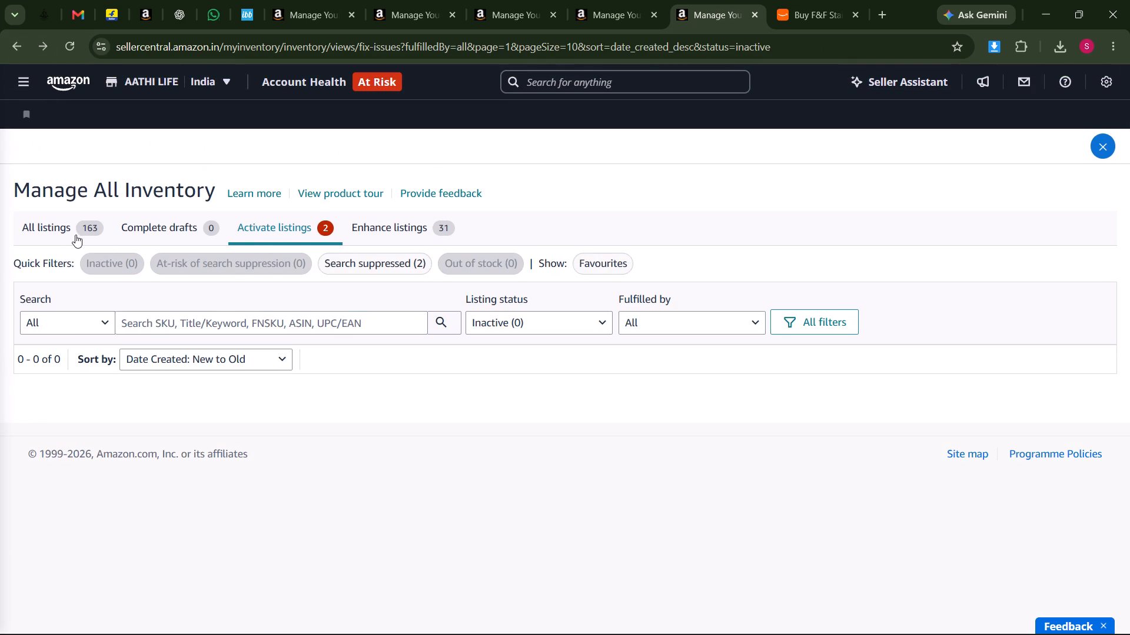
pyautogui.click(52, 226)
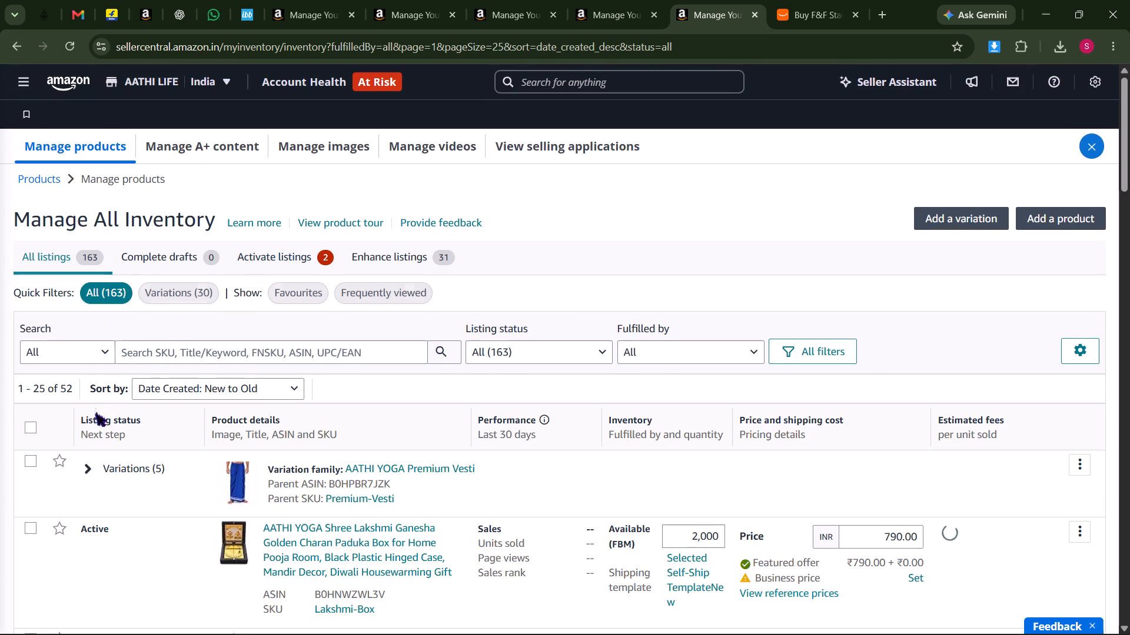
pyautogui.click(83, 469)
pyautogui.scroll(-7, 165, 348)
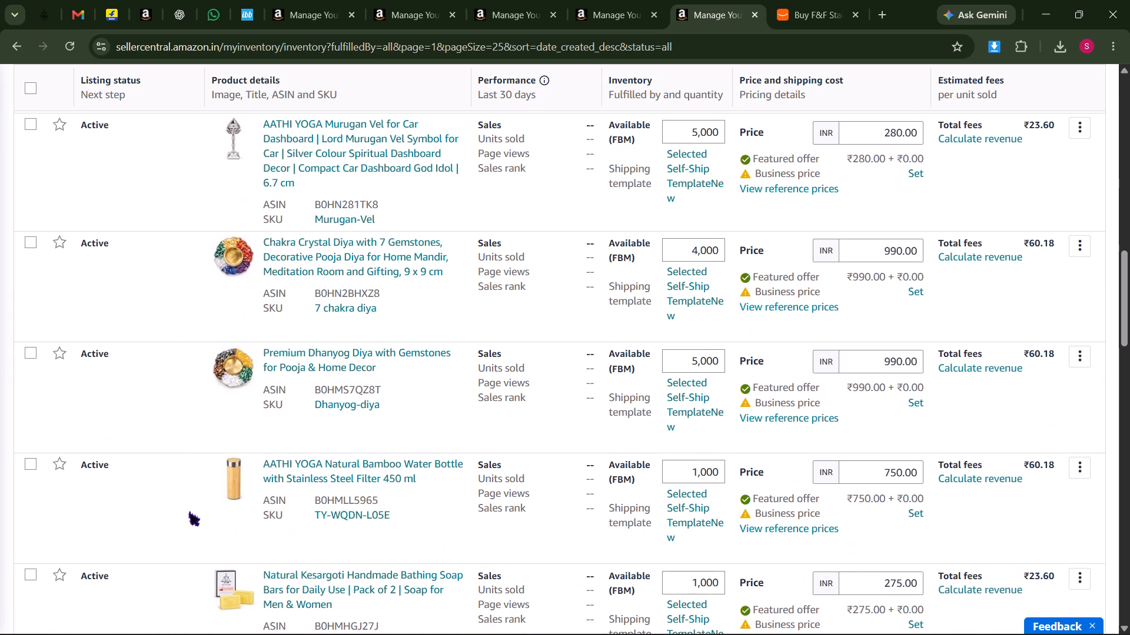
pyautogui.scroll(9, 251, 380)
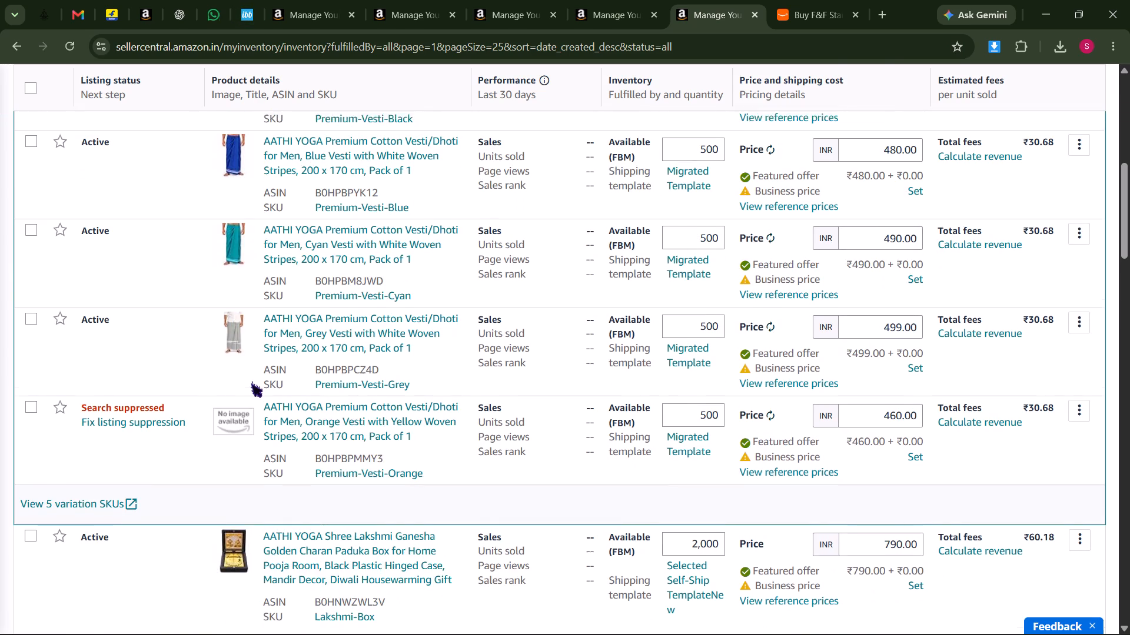
pyautogui.scroll(1, 251, 380)
pyautogui.scroll(6, 340, 346)
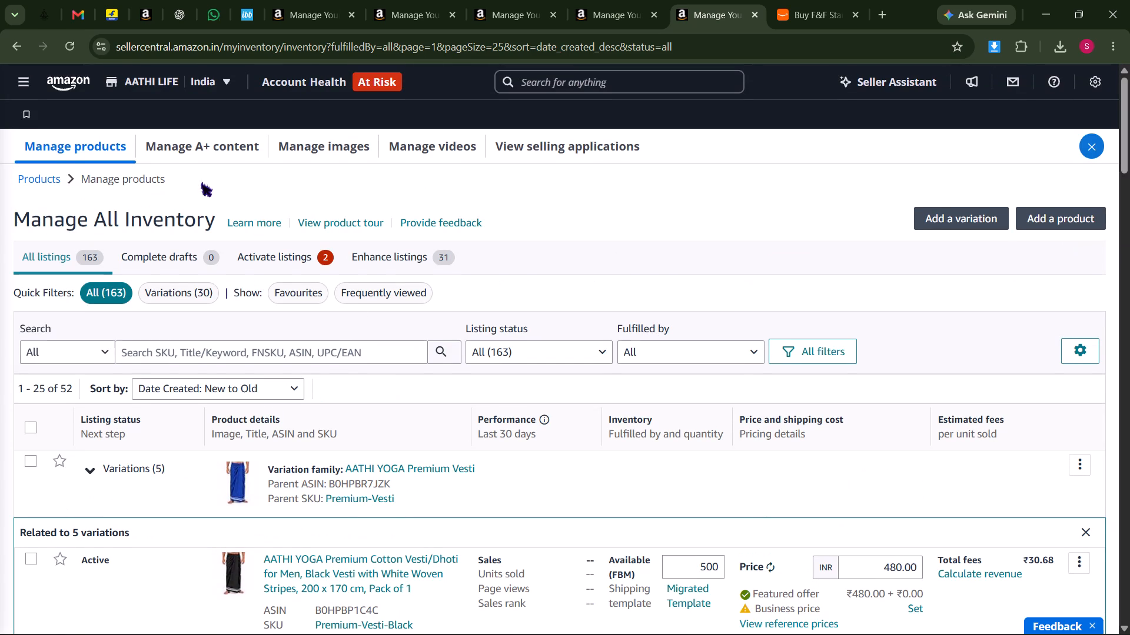
# Go to the Seller Central home dashboard and dismiss the feedback survey.
pyautogui.click(69, 76)
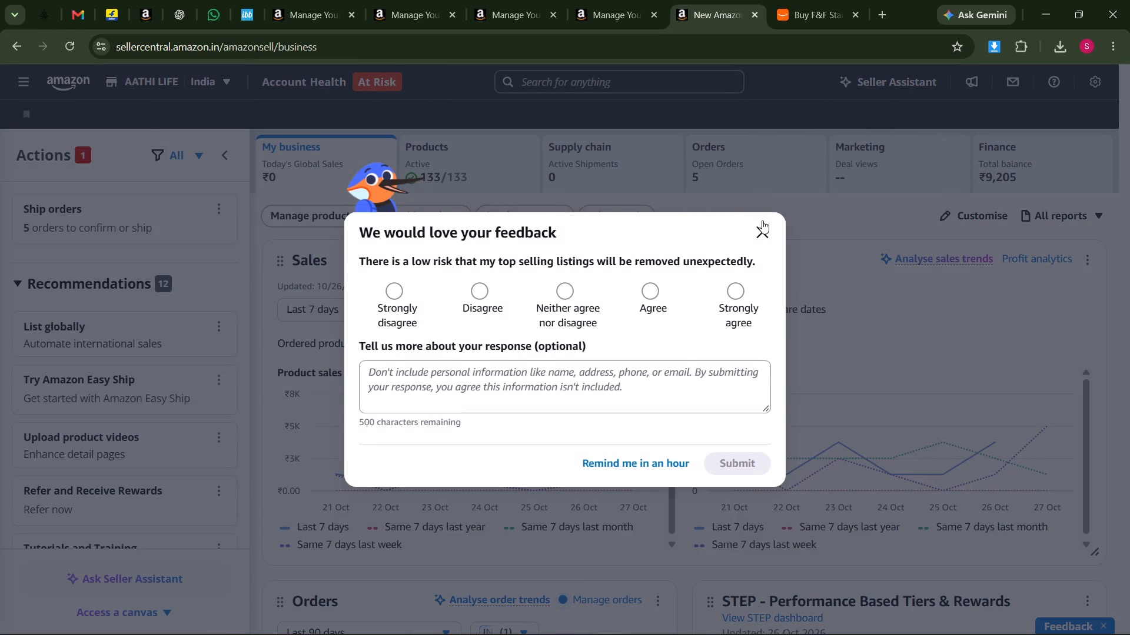
pyautogui.click(762, 236)
# Close the four leftover Manage Your Inventory browser tabs, keeping the Seller Central home dashboard open.
pyautogui.click(650, 15)
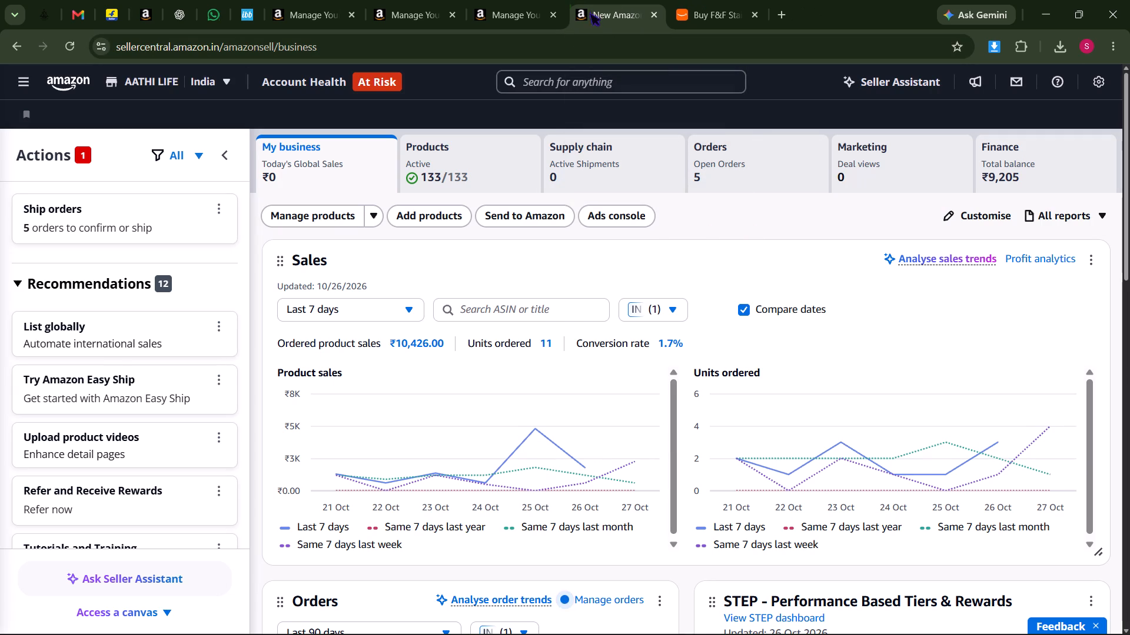
pyautogui.click(554, 12)
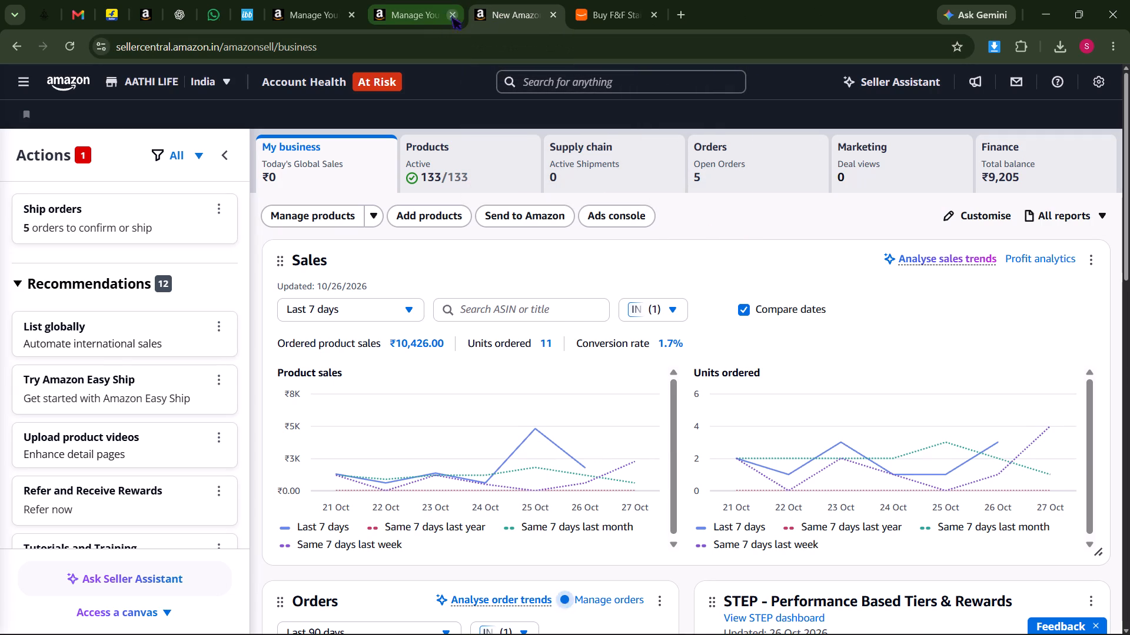
pyautogui.click(452, 11)
pyautogui.click(351, 14)
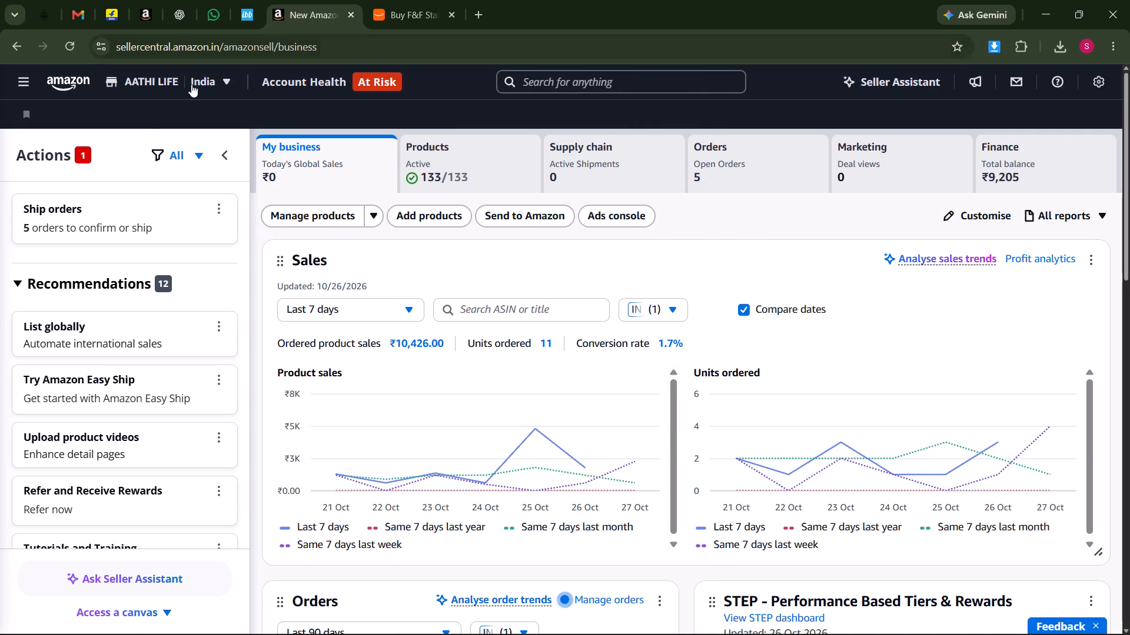
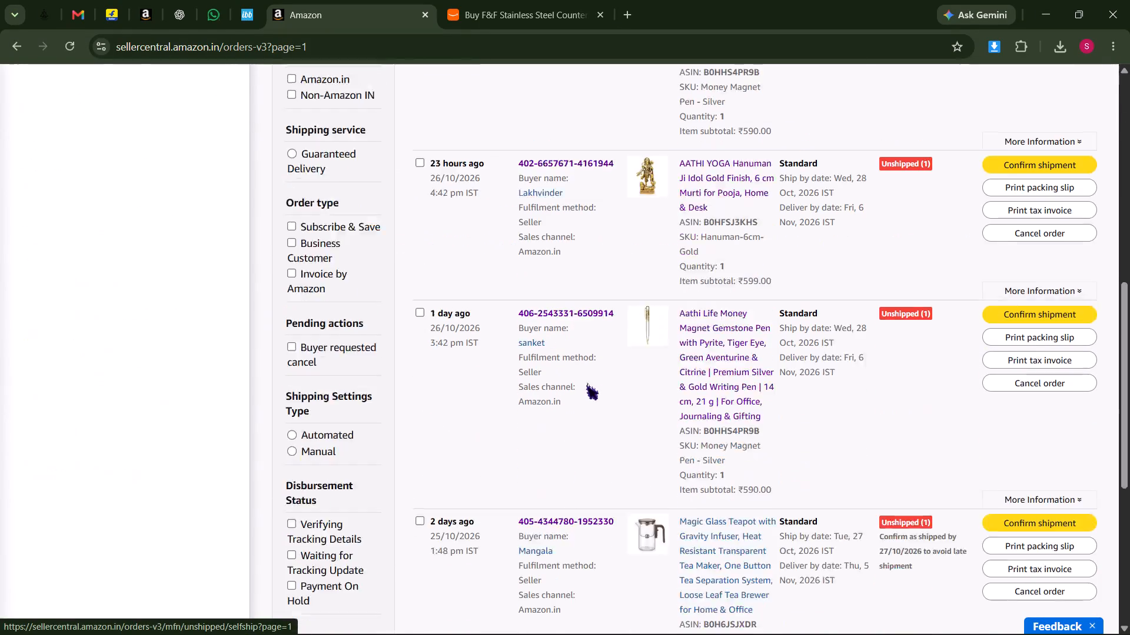
# Look over the unshipped seller orders and switch to the open F&F Stainless Steel product page on Amazon.in.
pyautogui.scroll(-6, 591, 376)
pyautogui.scroll(14, 654, 381)
pyautogui.click(501, 0)
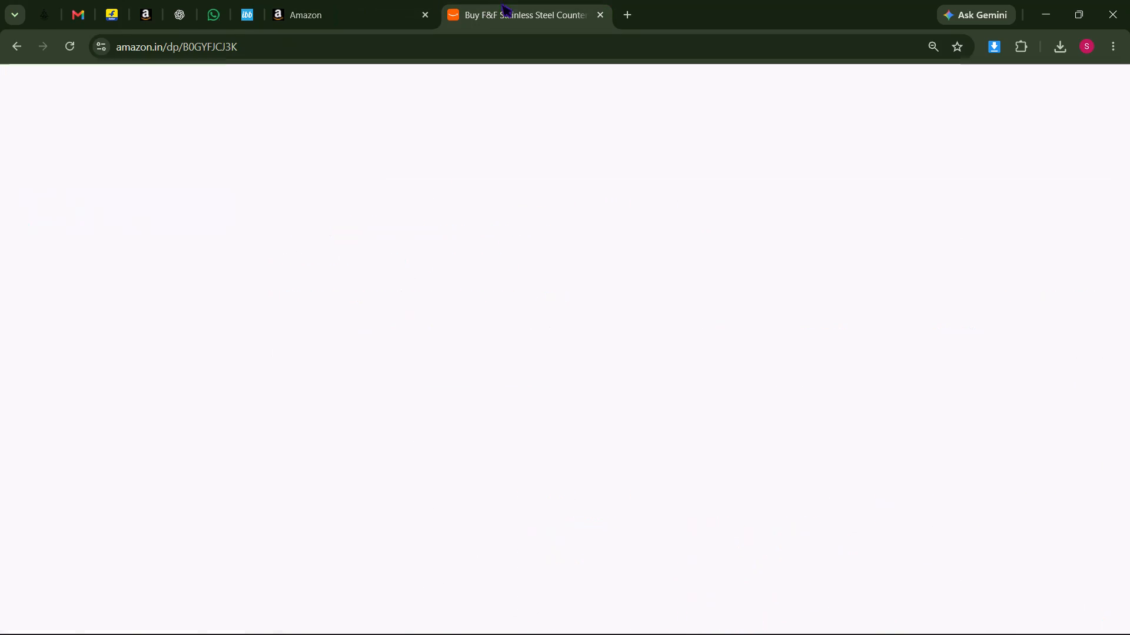
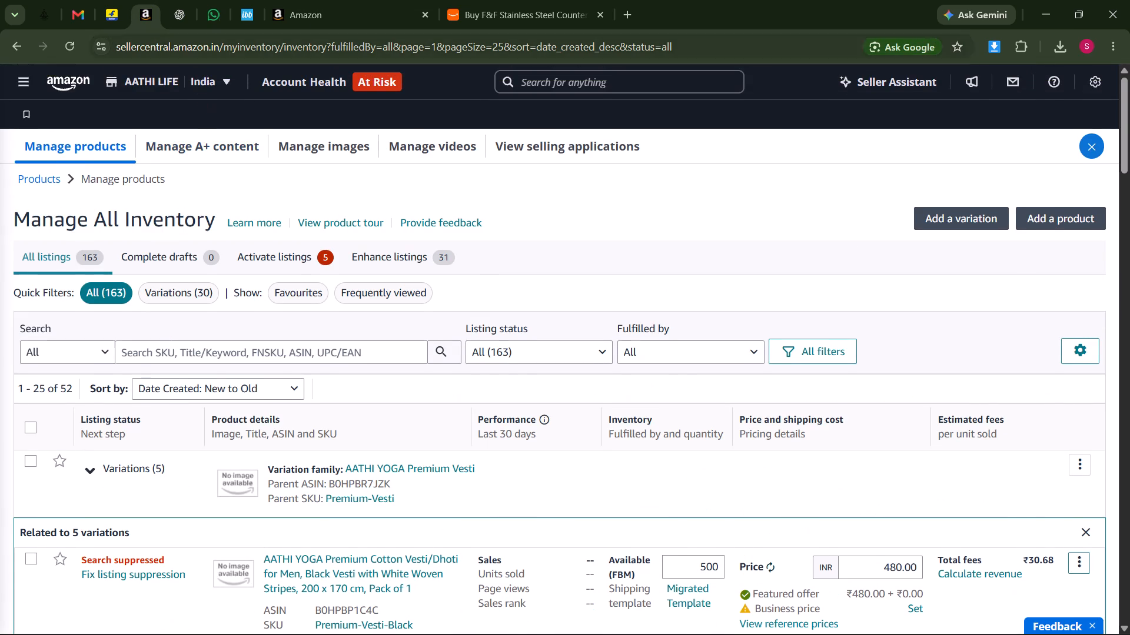
# Close the separate Amazon tab, keeping the pinned Seller Central page and the F&F Stainless Steel Countertop product page open.
pyautogui.click(330, 0)
pyautogui.click(424, 15)
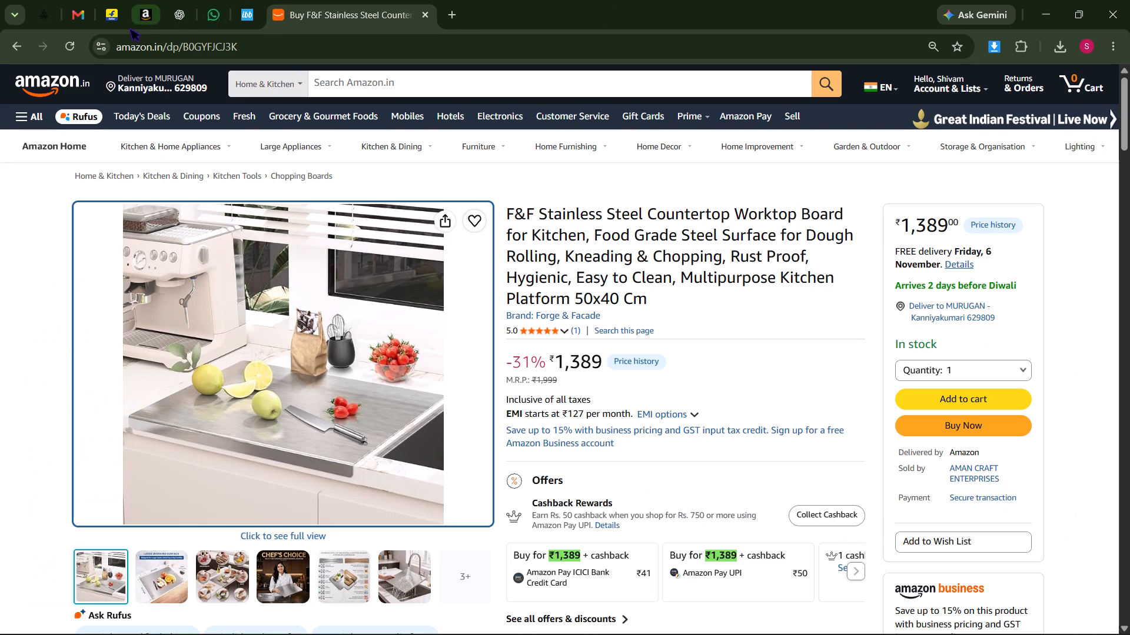
# Return to the Manage All Inventory page in Seller Central and reload it to refresh the listings.
pyautogui.click(149, 20)
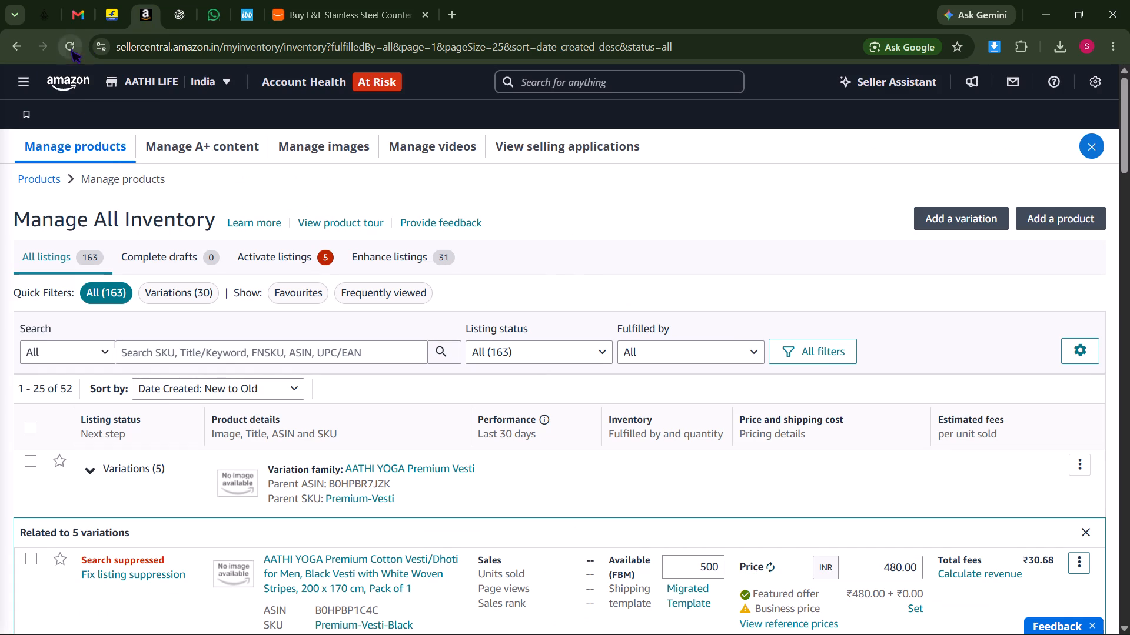
pyautogui.click(70, 46)
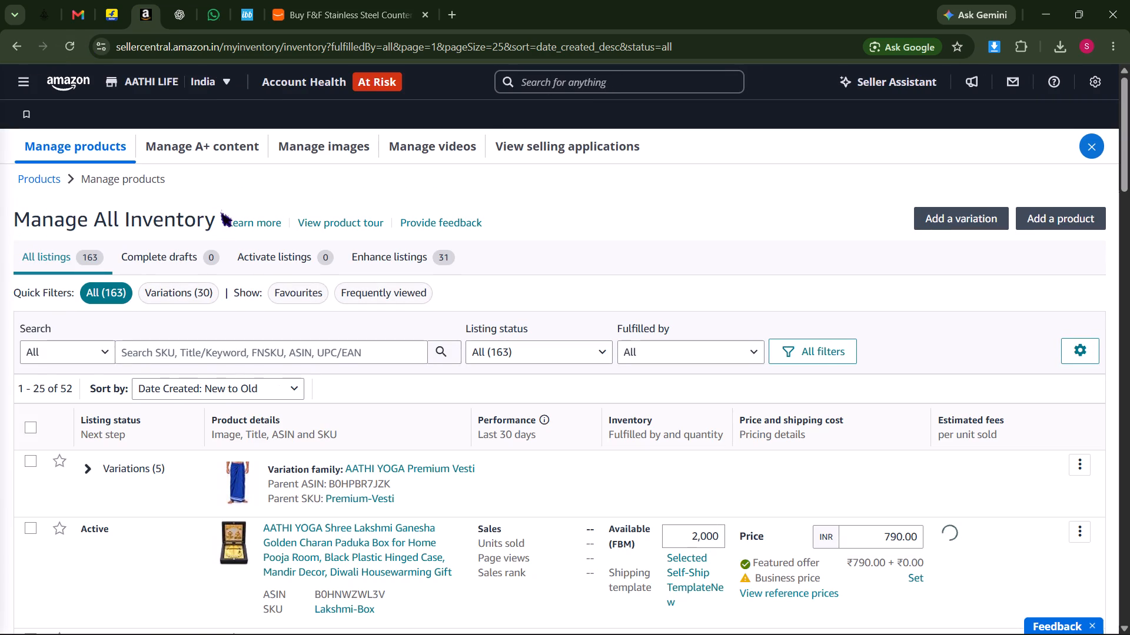
# Open the Amazon product page of the AATHI YOGA Premium Vesti variation family from the inventory list.
pyautogui.click(404, 469)
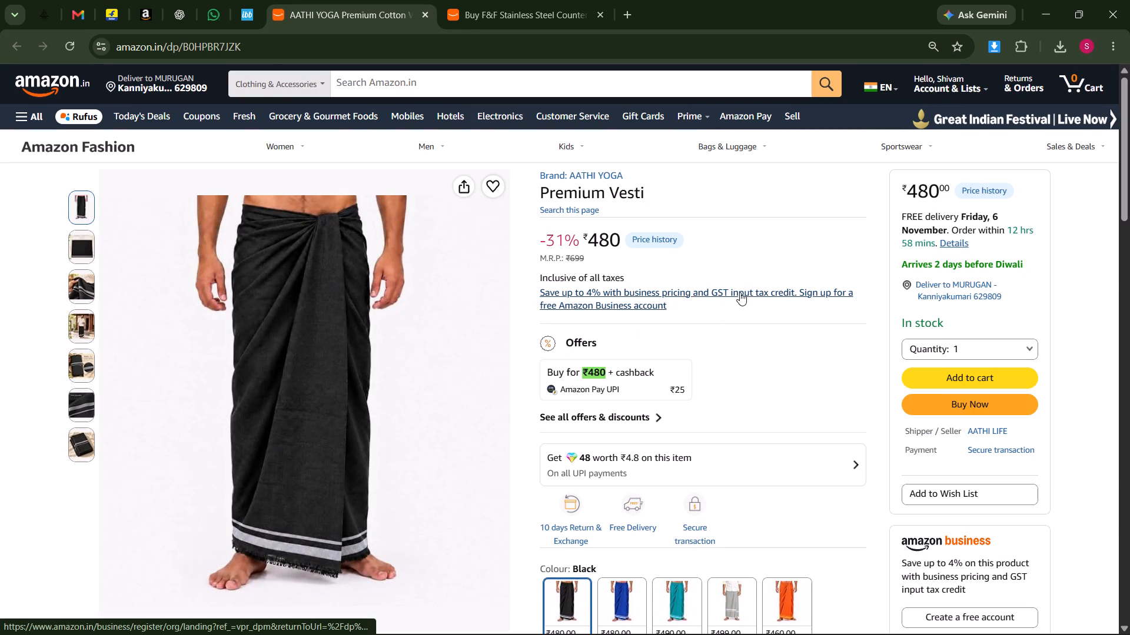
# View the Blue colour variation on the Premium Vesti product page, and close that page.
pyautogui.scroll(6, 752, 294)
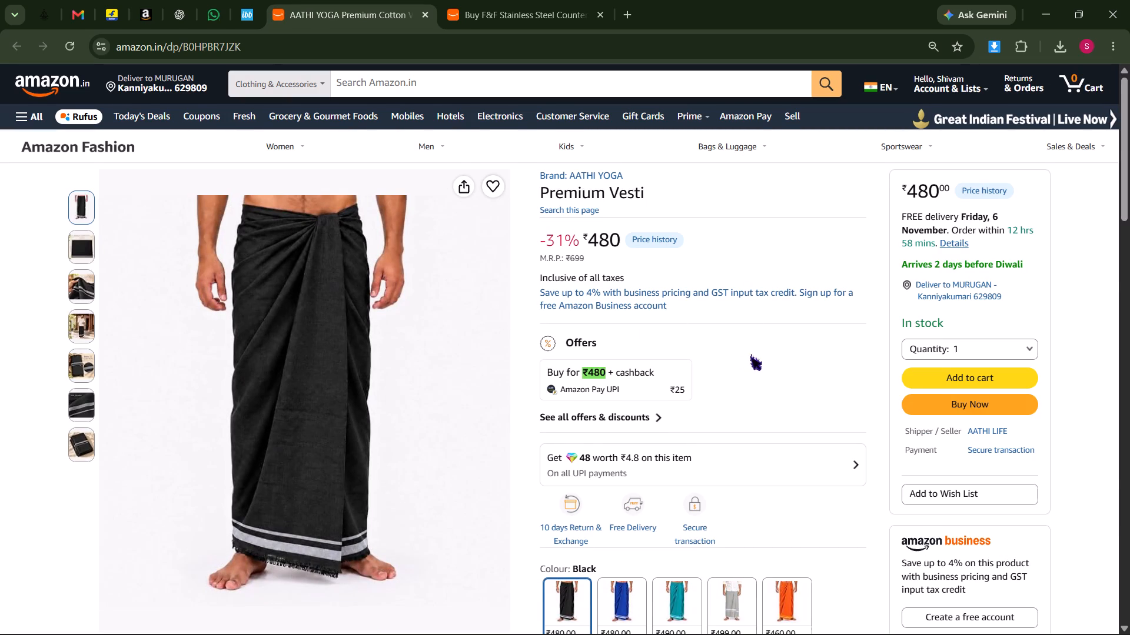
pyautogui.scroll(-4, 750, 353)
pyautogui.click(610, 307)
pyautogui.scroll(7, 706, 314)
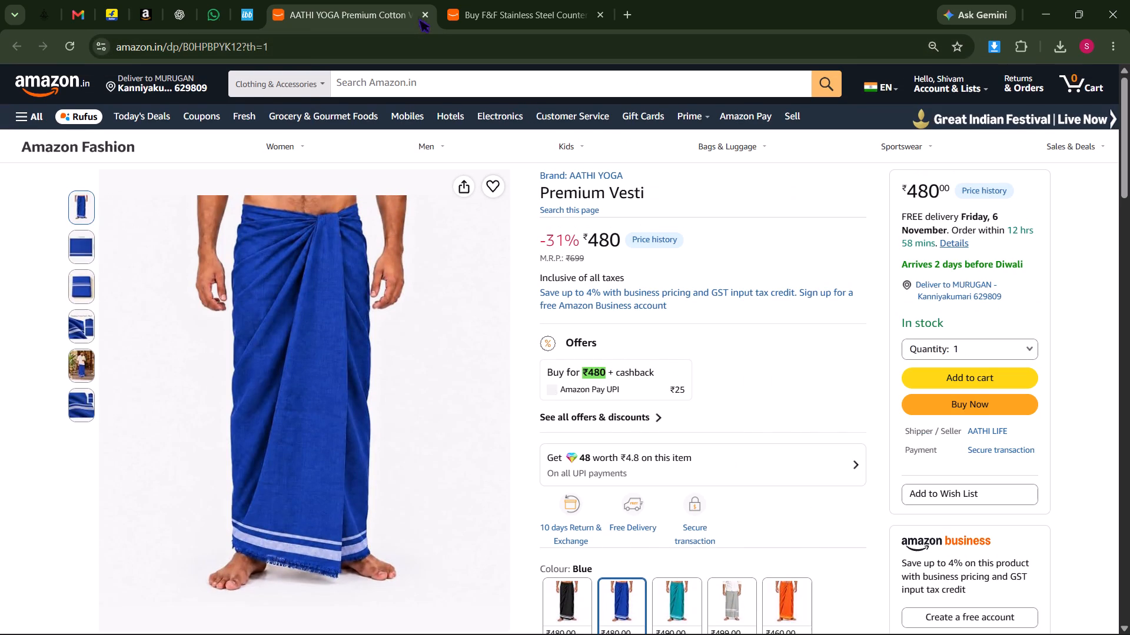
pyautogui.click(422, 12)
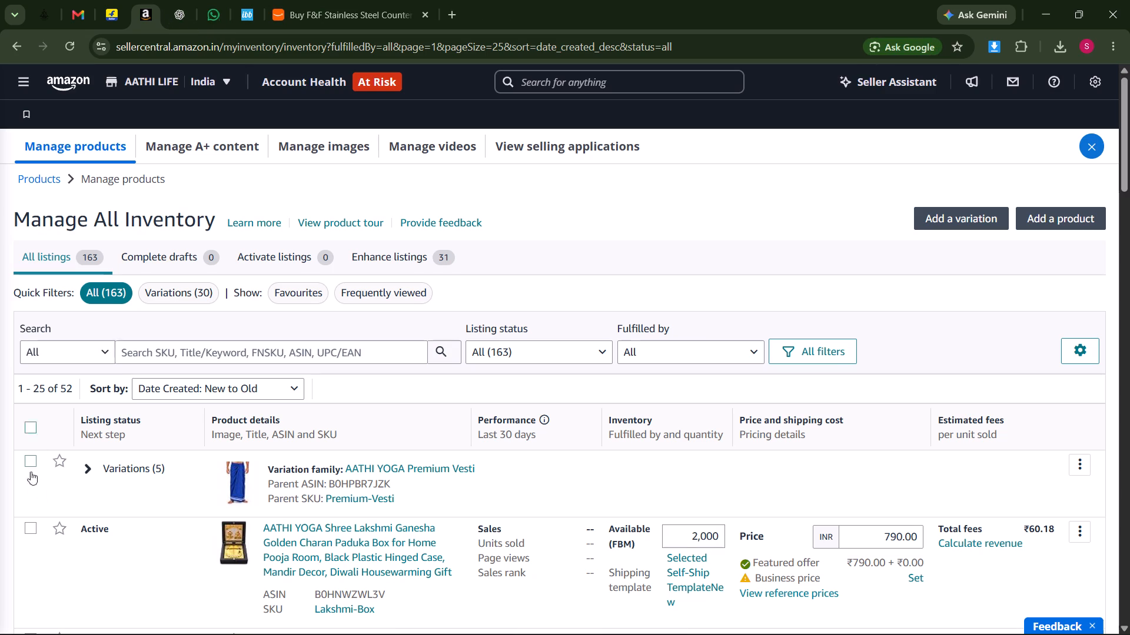
# Expand the AATHI YOGA Premium Vesti variation family in the inventory and open the Black variation's Amazon product page.
pyautogui.click(82, 467)
pyautogui.scroll(-4, 115, 376)
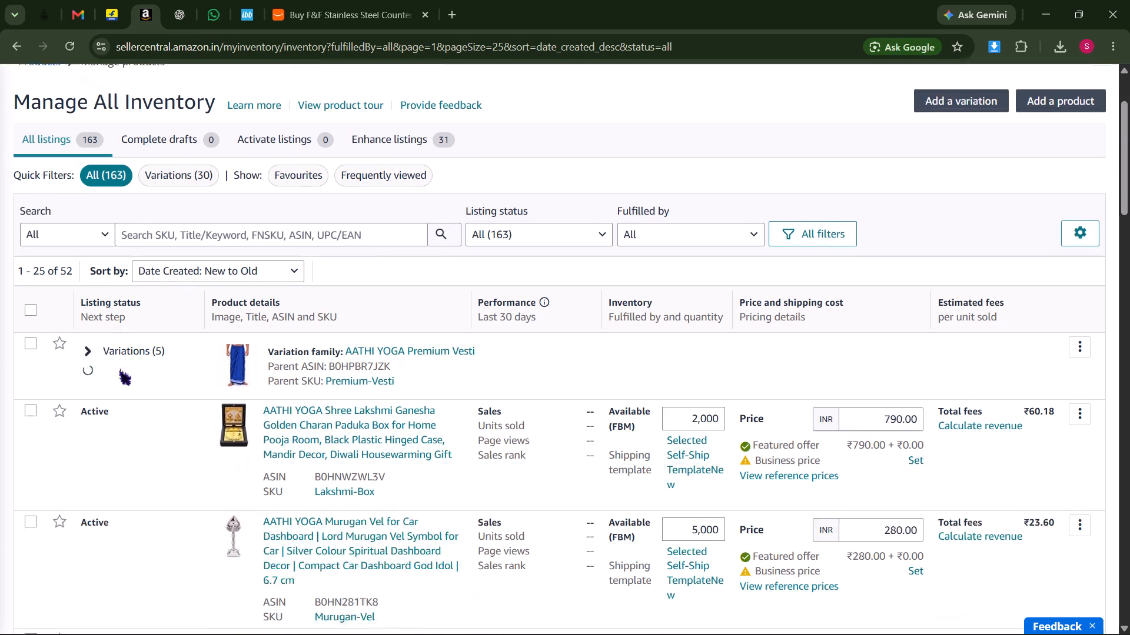
pyautogui.click(395, 266)
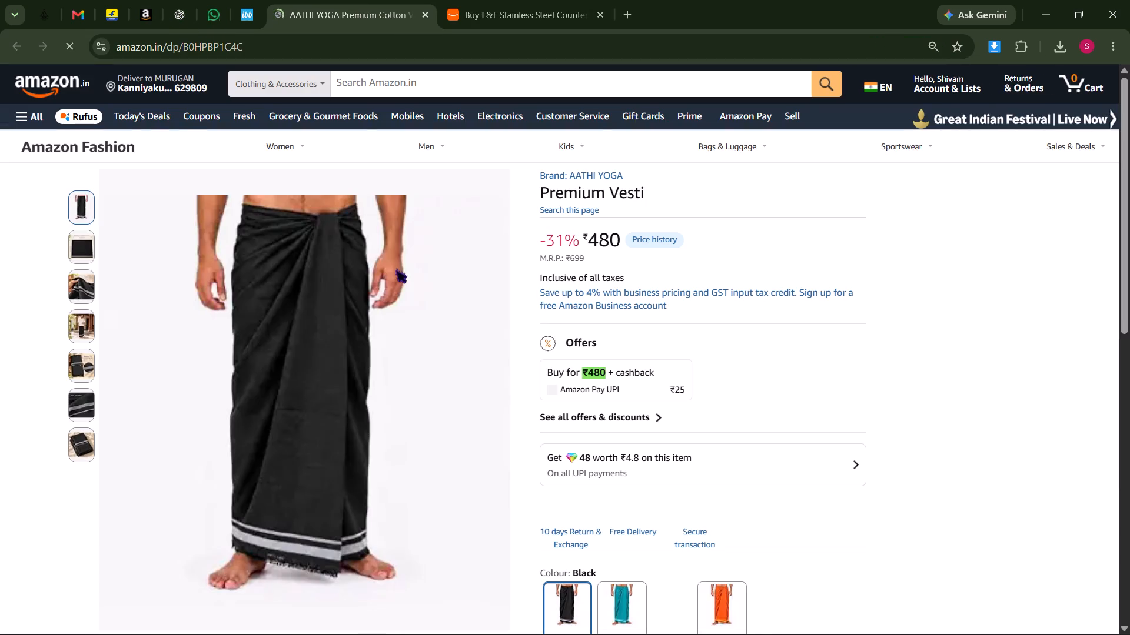
# Examine the Black vesti's product page, including its colour options, About this item points, product description and product details.
pyautogui.scroll(4, 797, 313)
pyautogui.scroll(-1, 799, 355)
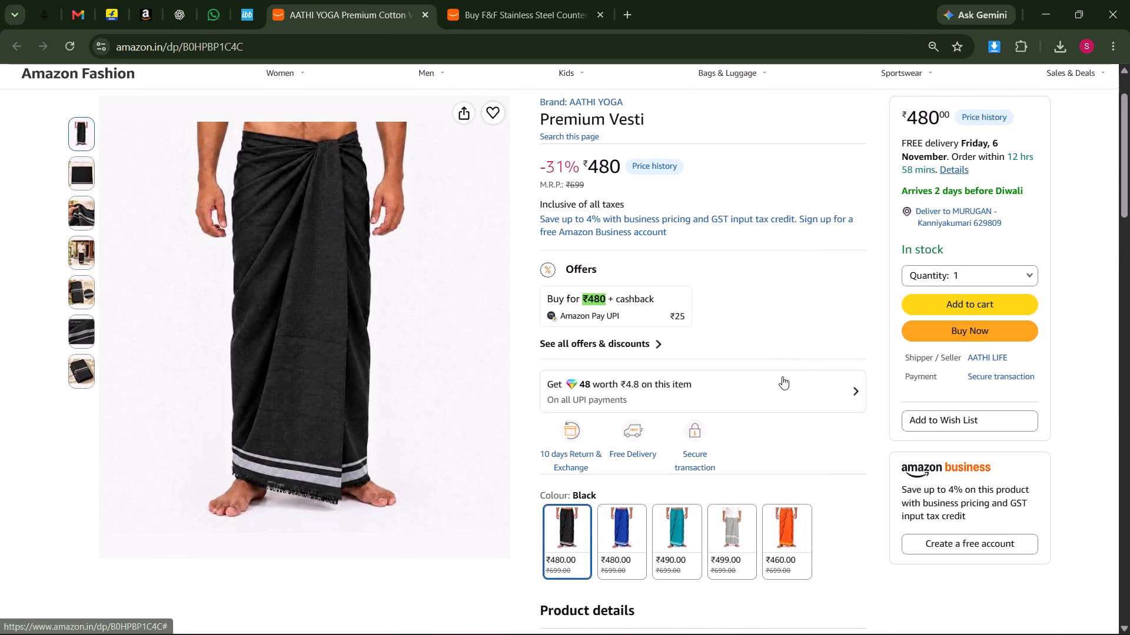
pyautogui.scroll(-5, 785, 357)
pyautogui.scroll(-4, 729, 355)
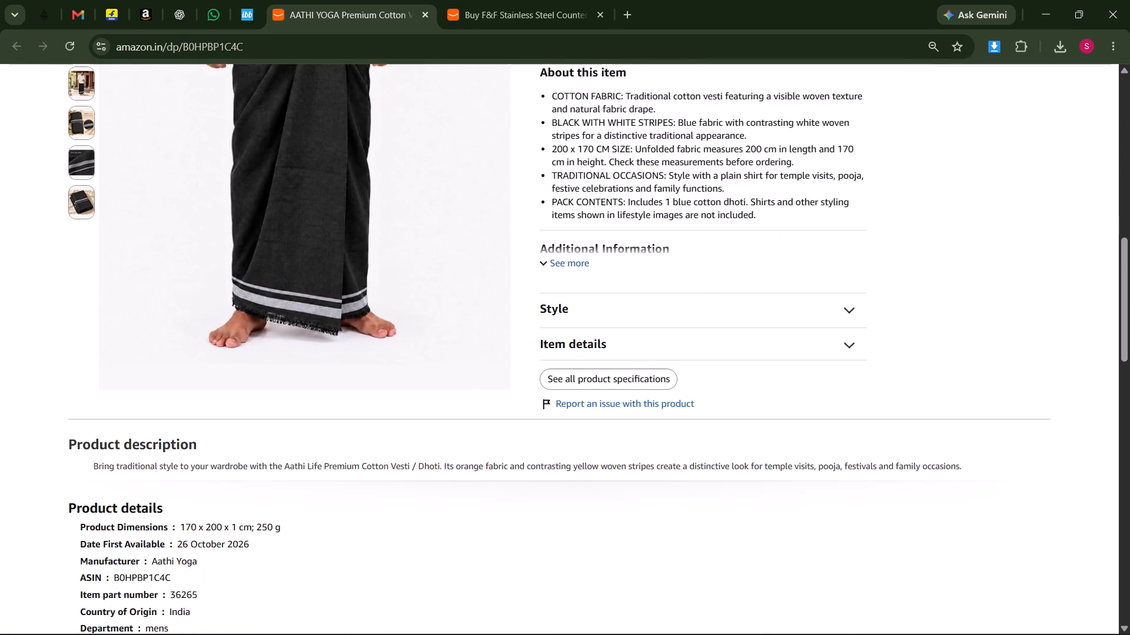
pyautogui.scroll(-5, 729, 355)
pyautogui.scroll(15, 463, 340)
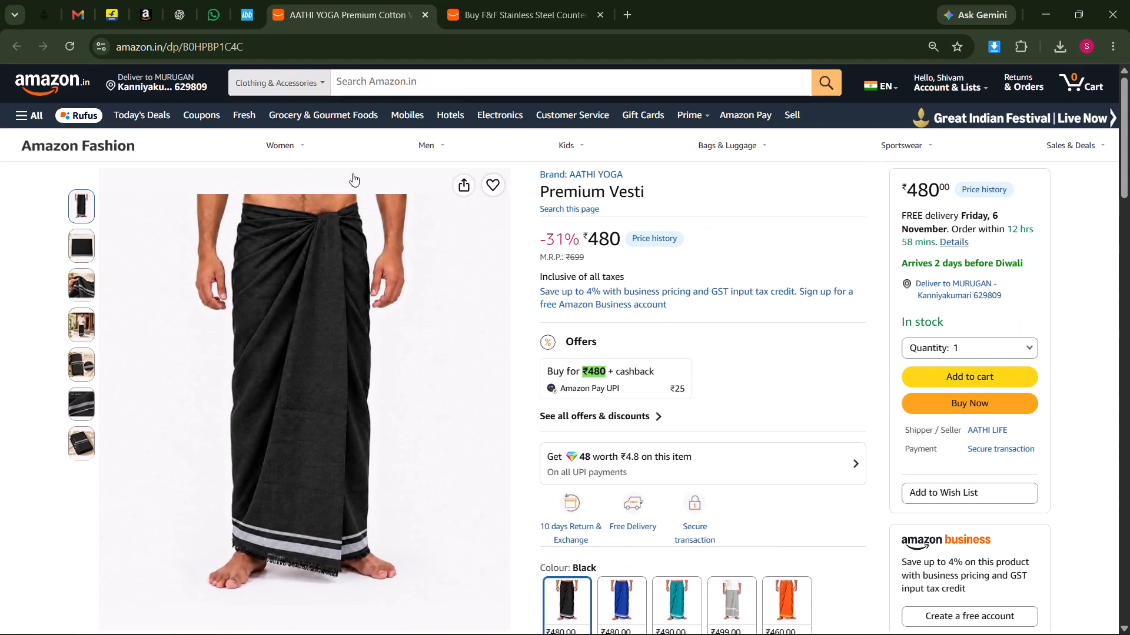